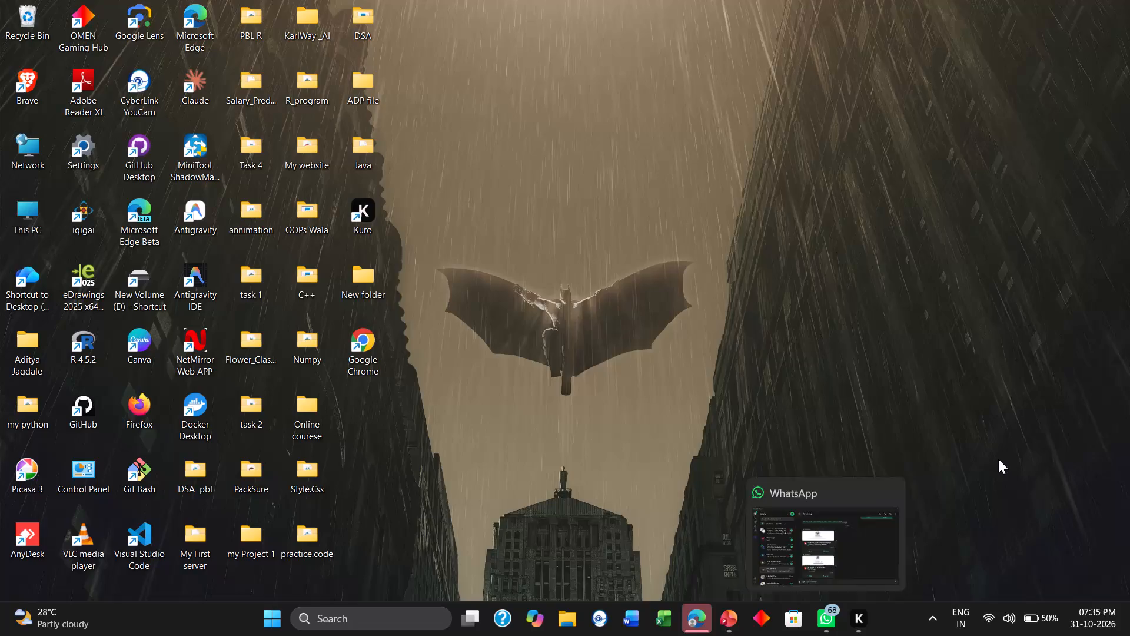
# Switch to PowerPoint and bring up the Generative_AI_Personalized_Language_Learning_Template_Fixed presentation.
pyautogui.click(727, 613)
pyautogui.click(770, 545)
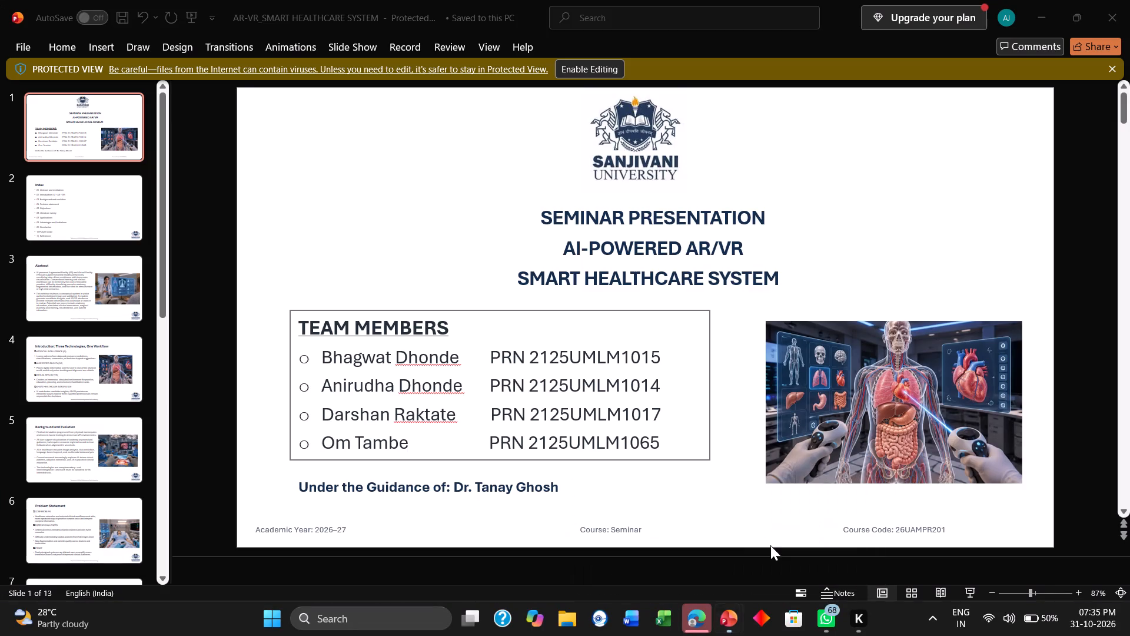
pyautogui.click(687, 565)
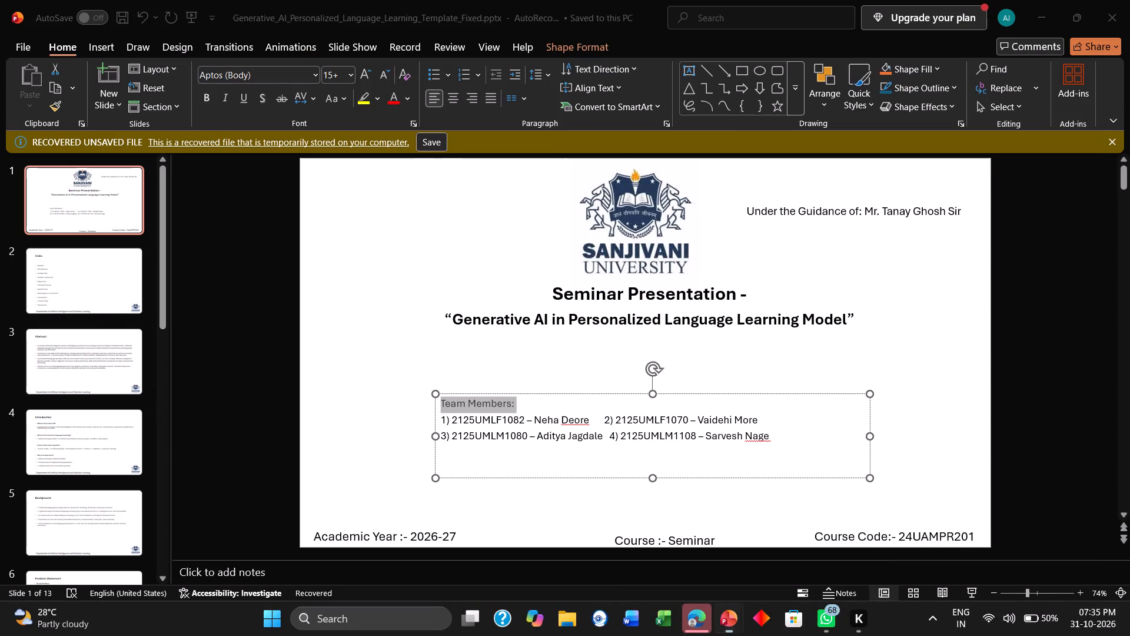
# Enlarge the team members text box on slide 1 from its upper-left corner so its top edge sits just below the title.
pyautogui.moveTo(435, 393); pyautogui.dragTo(385, 350)
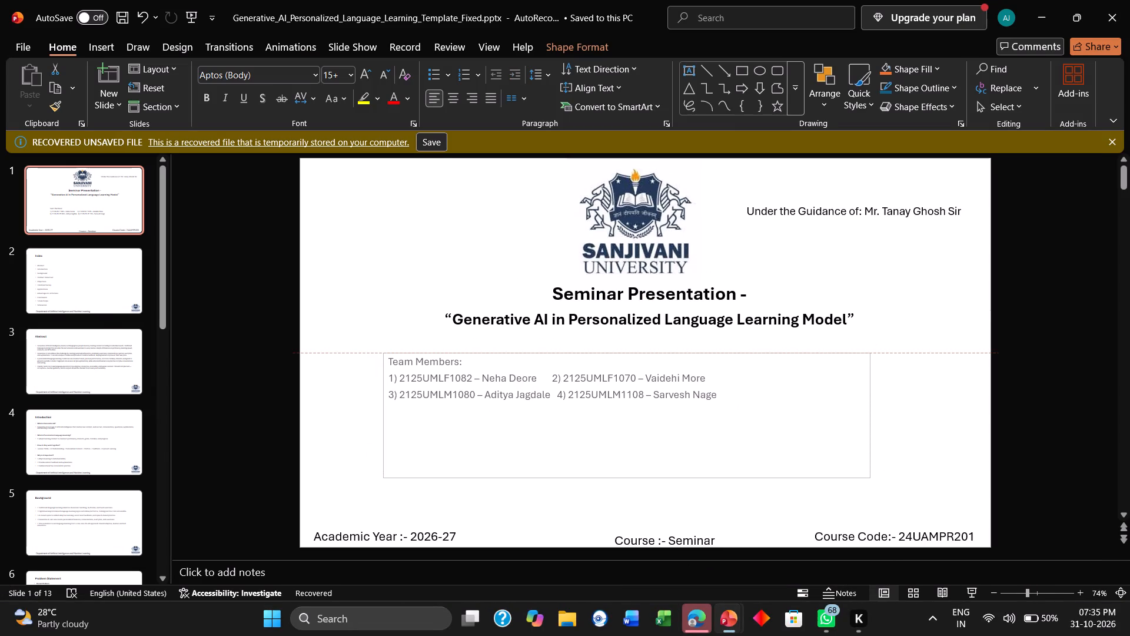
pyautogui.moveTo(385, 350); pyautogui.dragTo(400, 337)
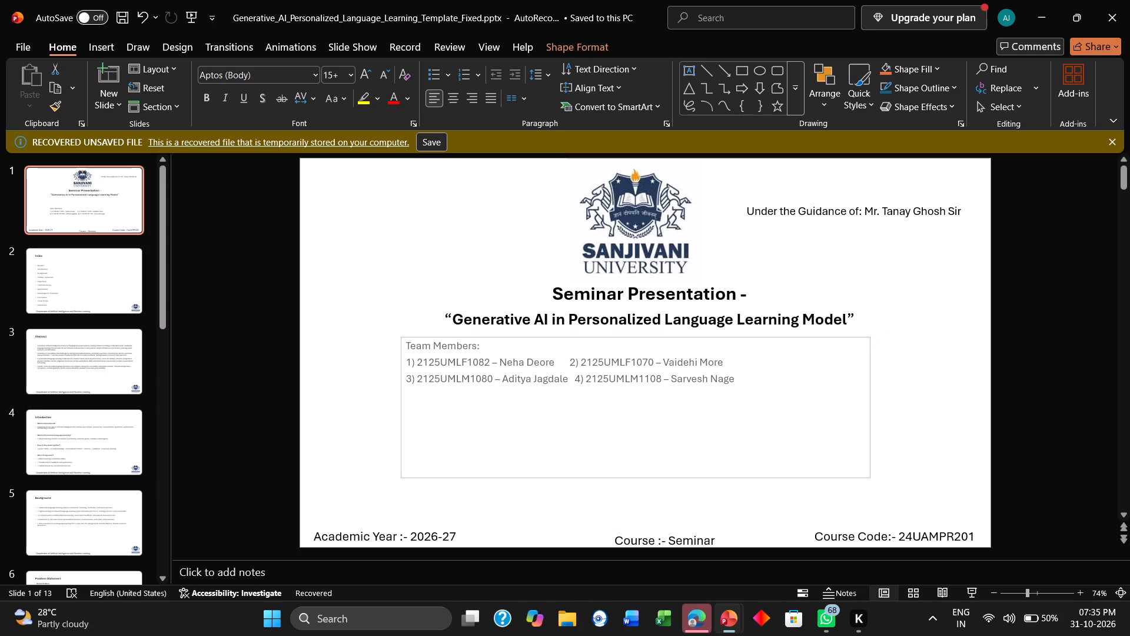
pyautogui.moveTo(400, 337); pyautogui.dragTo(401, 334)
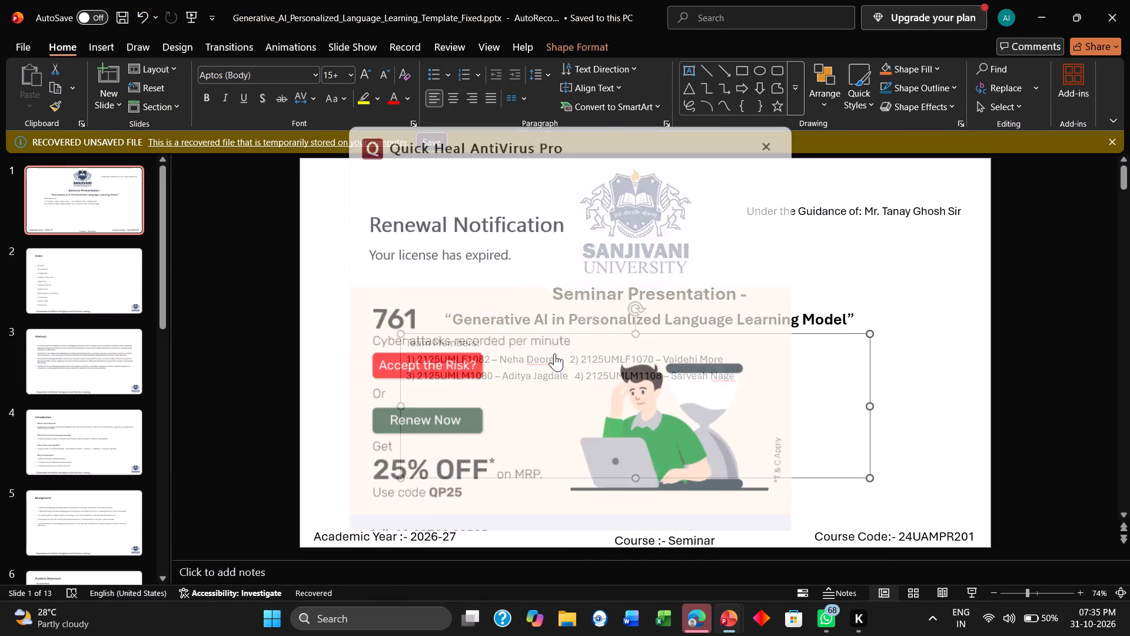
pyautogui.click(764, 104)
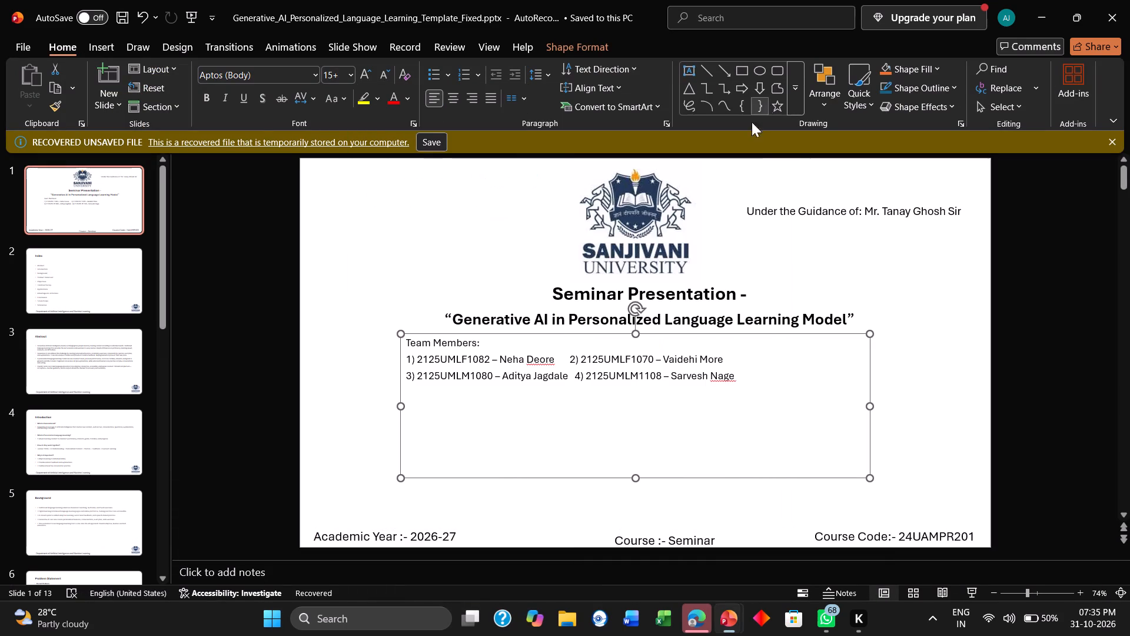
# Format the "Team Members:" heading on slide 1 as 24 pt bold text.
pyautogui.click(570, 357)
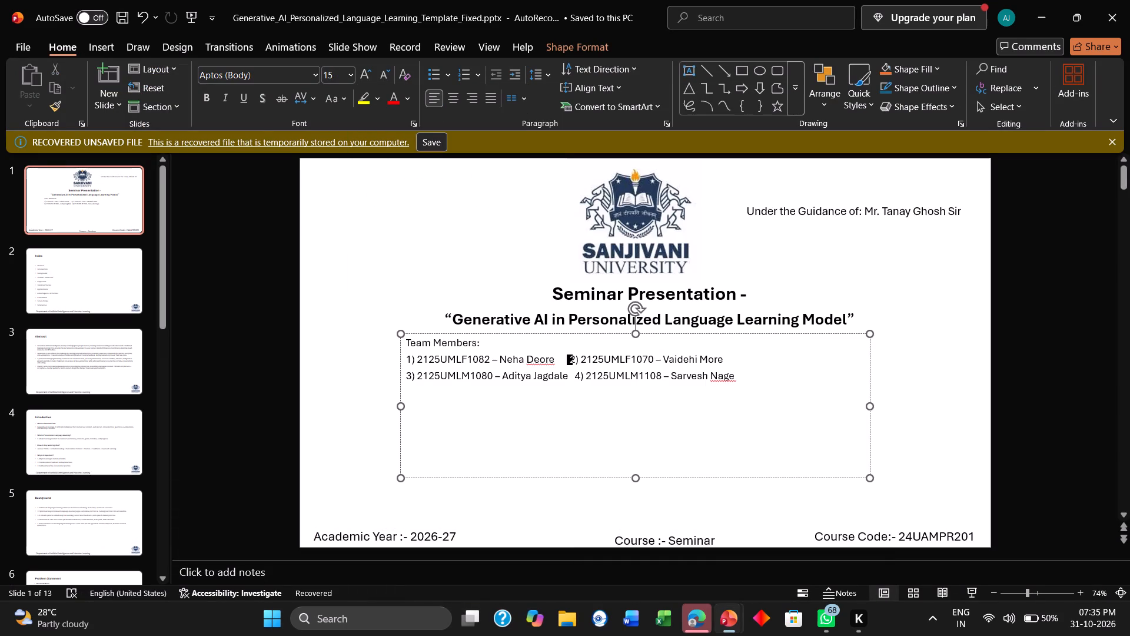
pyautogui.moveTo(486, 340); pyautogui.dragTo(397, 340)
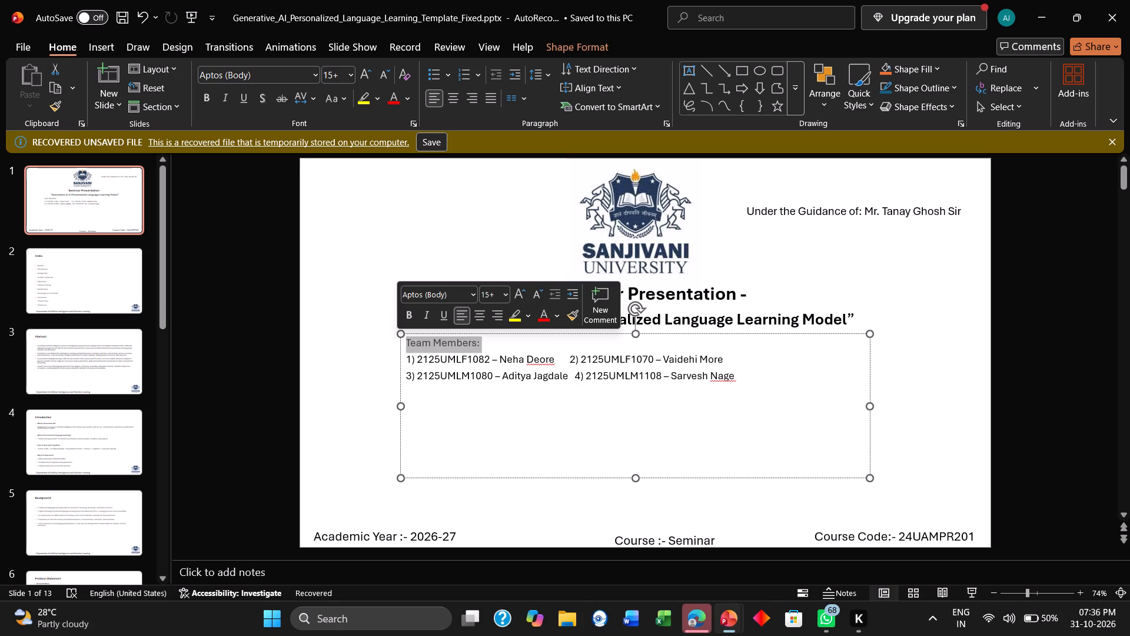
pyautogui.click(509, 290)
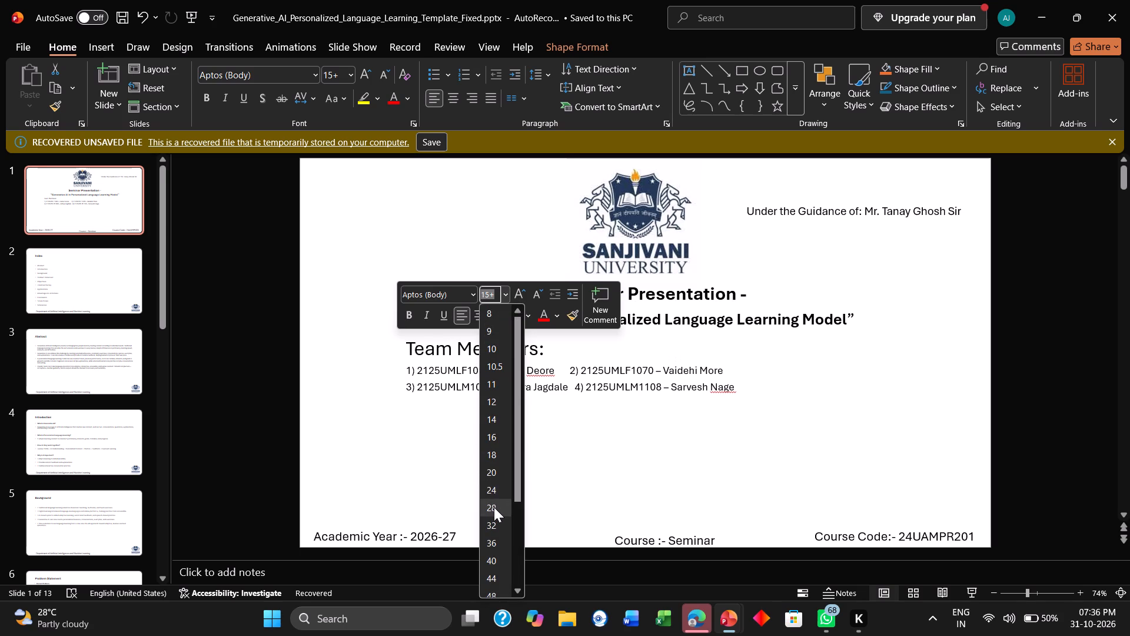
pyautogui.click(494, 488)
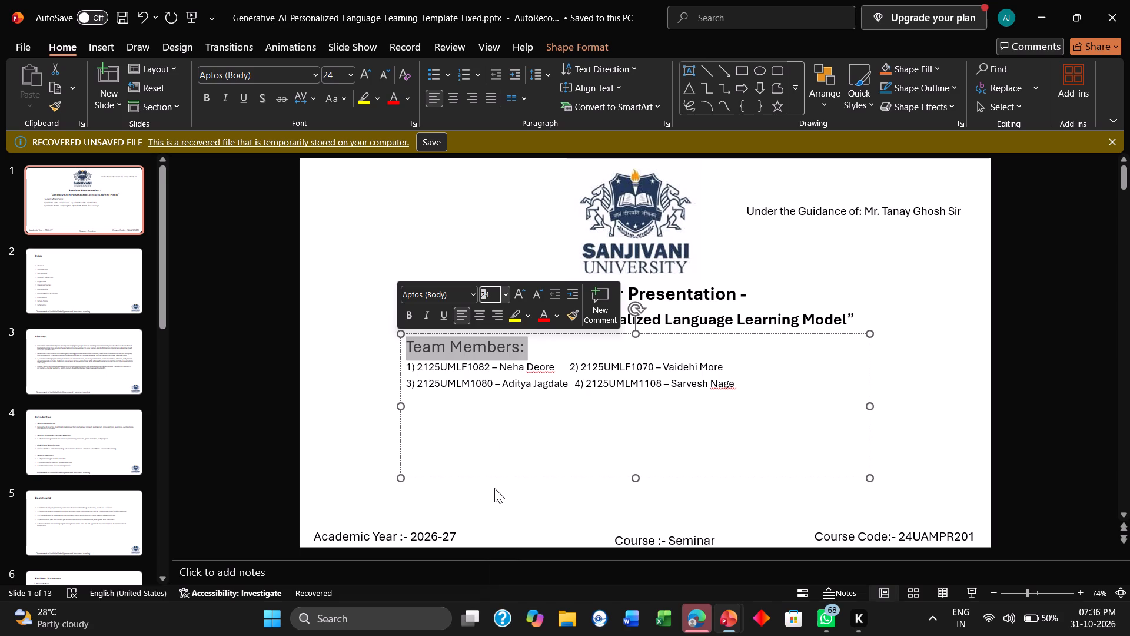
pyautogui.click(408, 322)
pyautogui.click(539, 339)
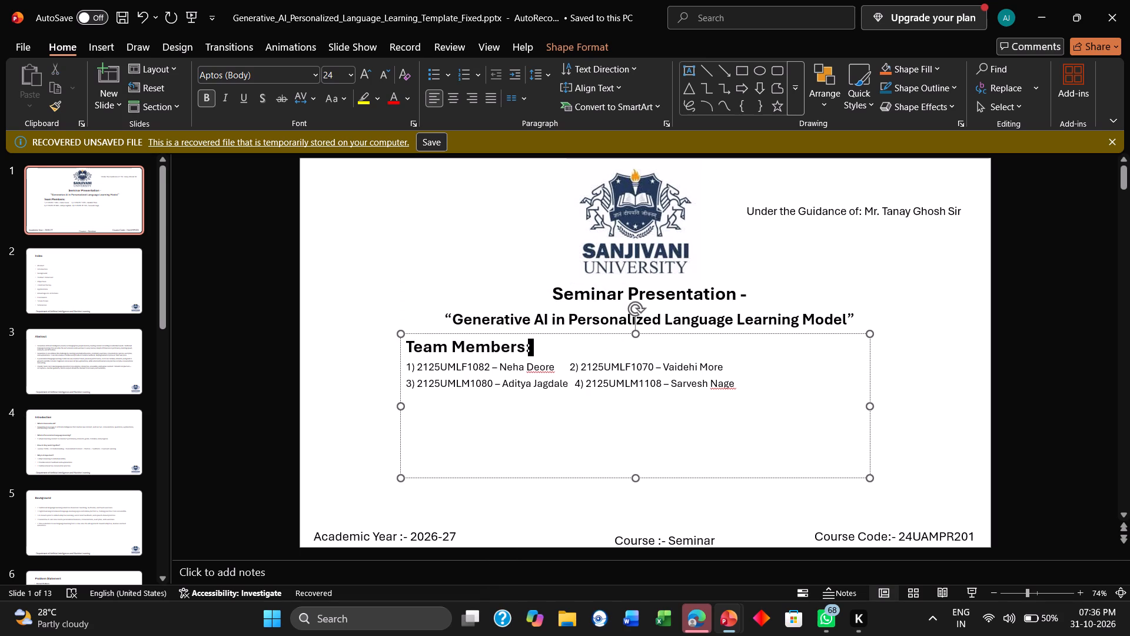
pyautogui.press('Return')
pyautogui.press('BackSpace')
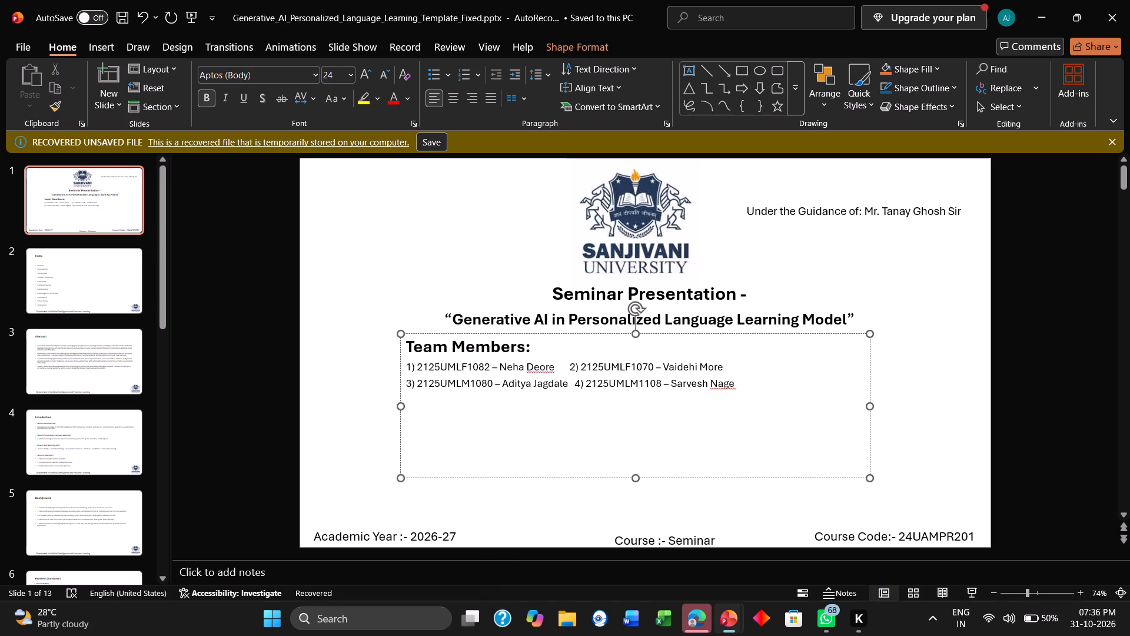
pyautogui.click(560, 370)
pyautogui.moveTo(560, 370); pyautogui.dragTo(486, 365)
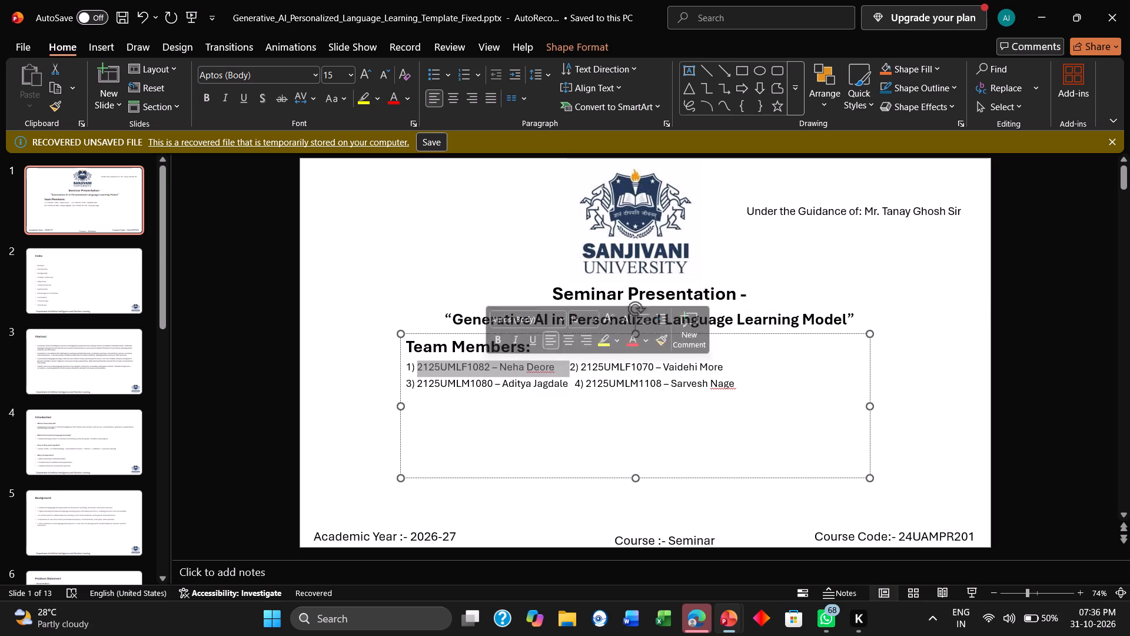
# Reposition the team members text box on slide 1 just below the presentation title, shifted slightly left of the slide's centre.
pyautogui.moveTo(743, 394); pyautogui.dragTo(762, 413)
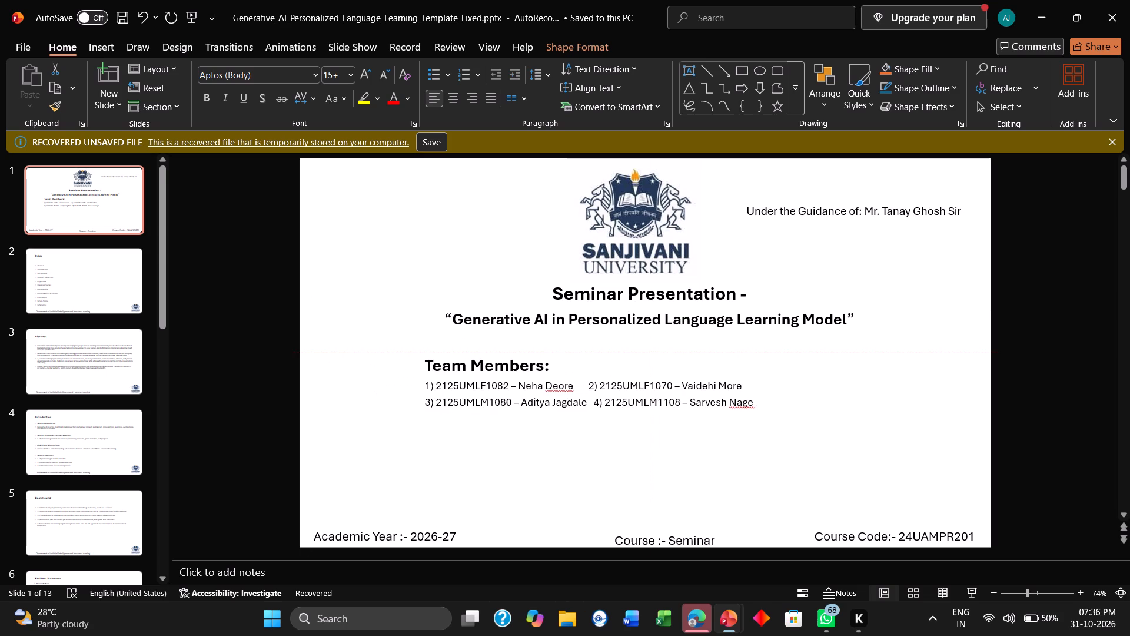
pyautogui.moveTo(762, 413); pyautogui.dragTo(766, 403)
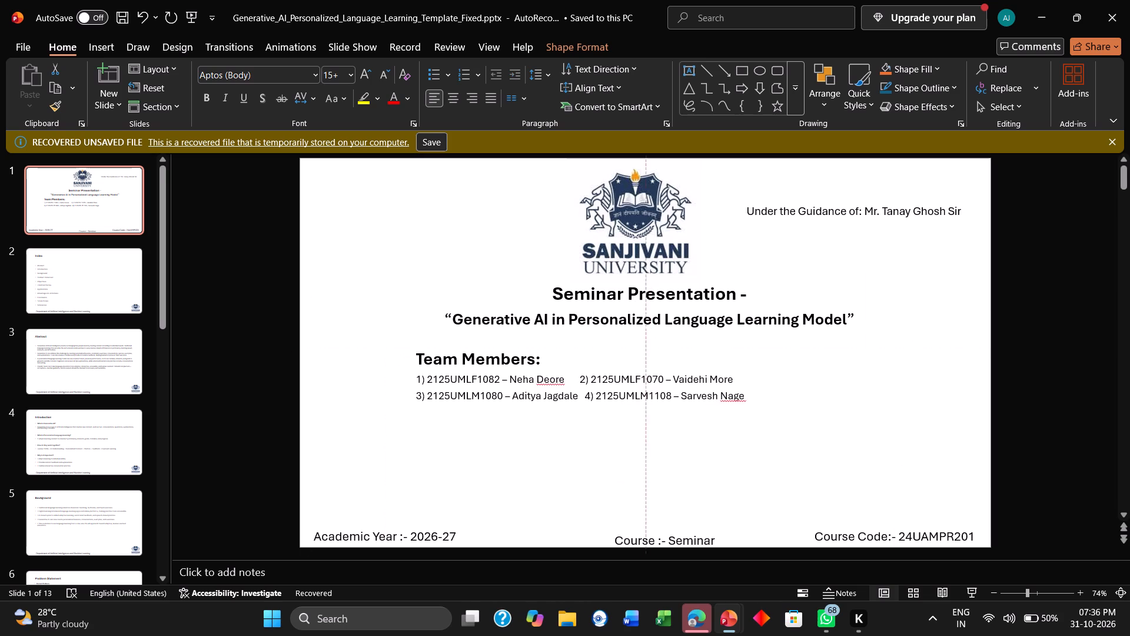
pyautogui.moveTo(766, 403); pyautogui.dragTo(807, 406)
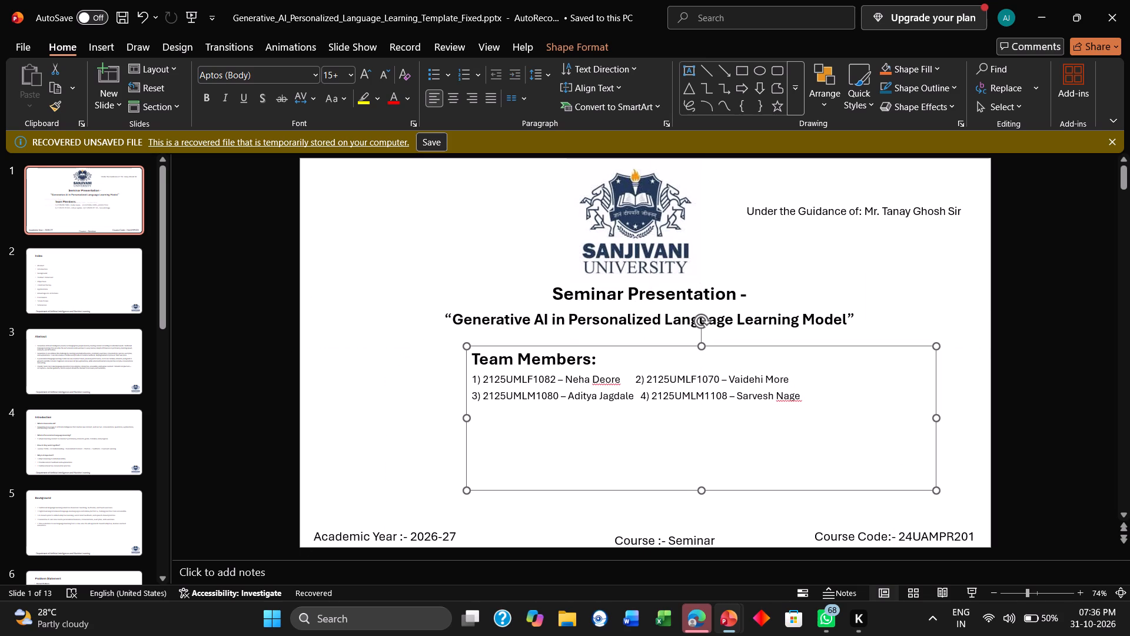
pyautogui.moveTo(807, 402); pyautogui.dragTo(689, 394)
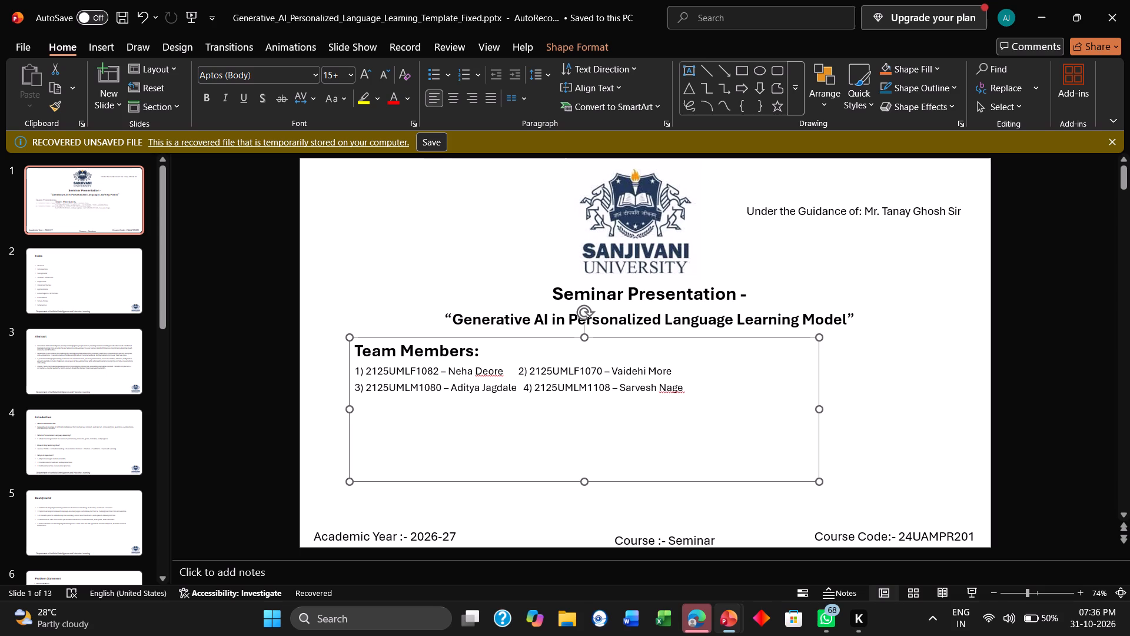
pyautogui.click(689, 394)
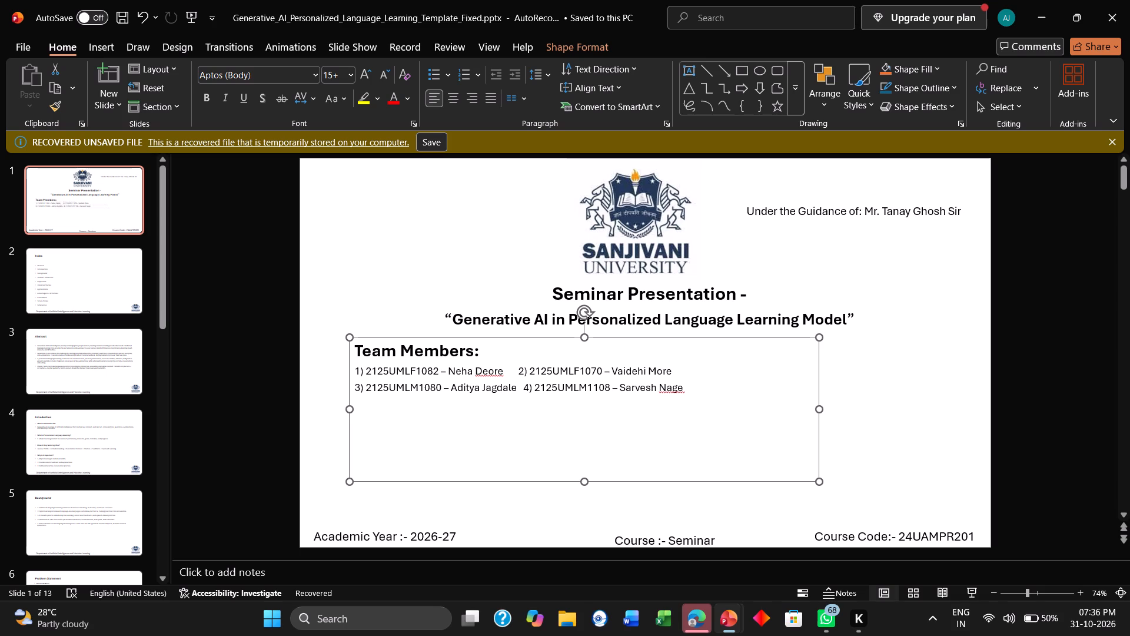
pyautogui.moveTo(685, 389); pyautogui.dragTo(694, 389)
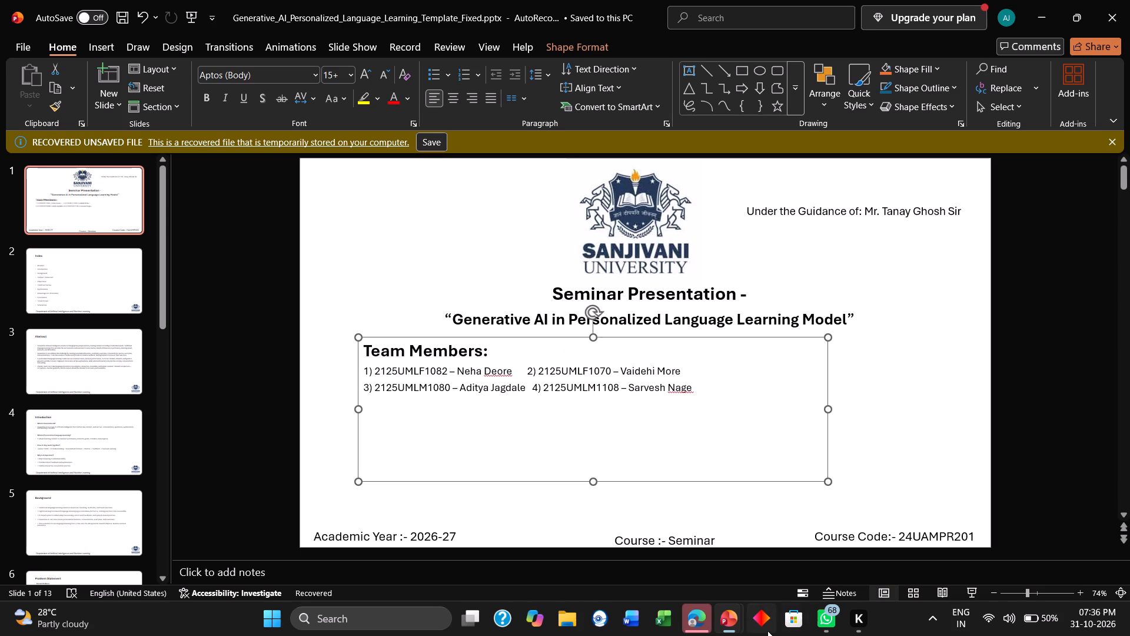
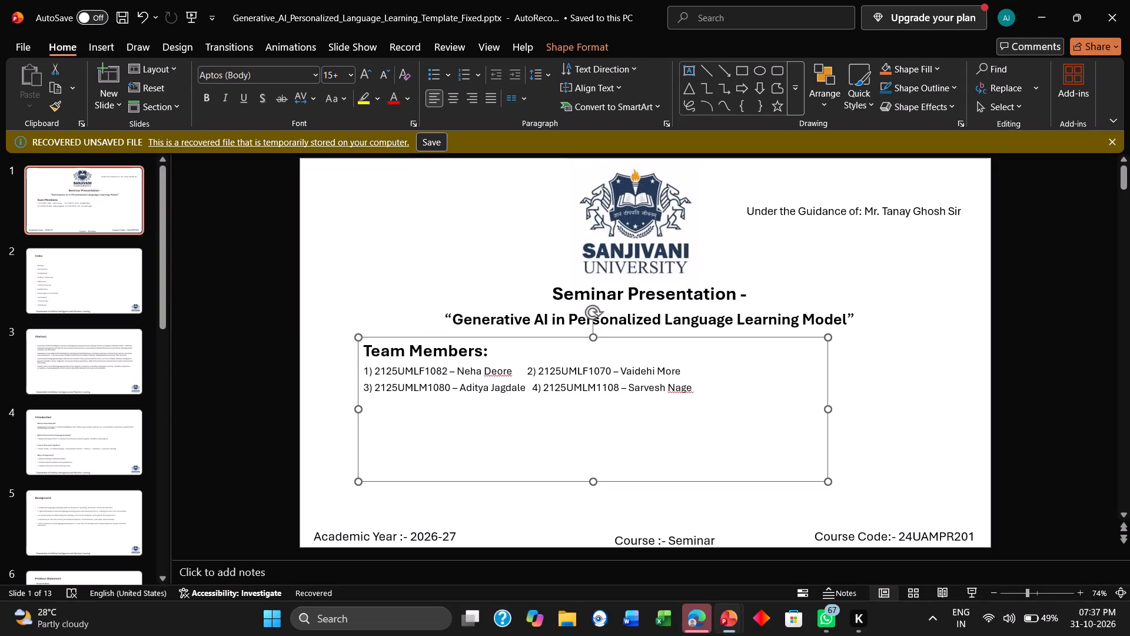
# Move the team members text box on slide 1 slightly left and down, keeping it below the presentation title.
pyautogui.click(694, 388)
pyautogui.click(694, 388)
pyautogui.moveTo(692, 388); pyautogui.dragTo(676, 397)
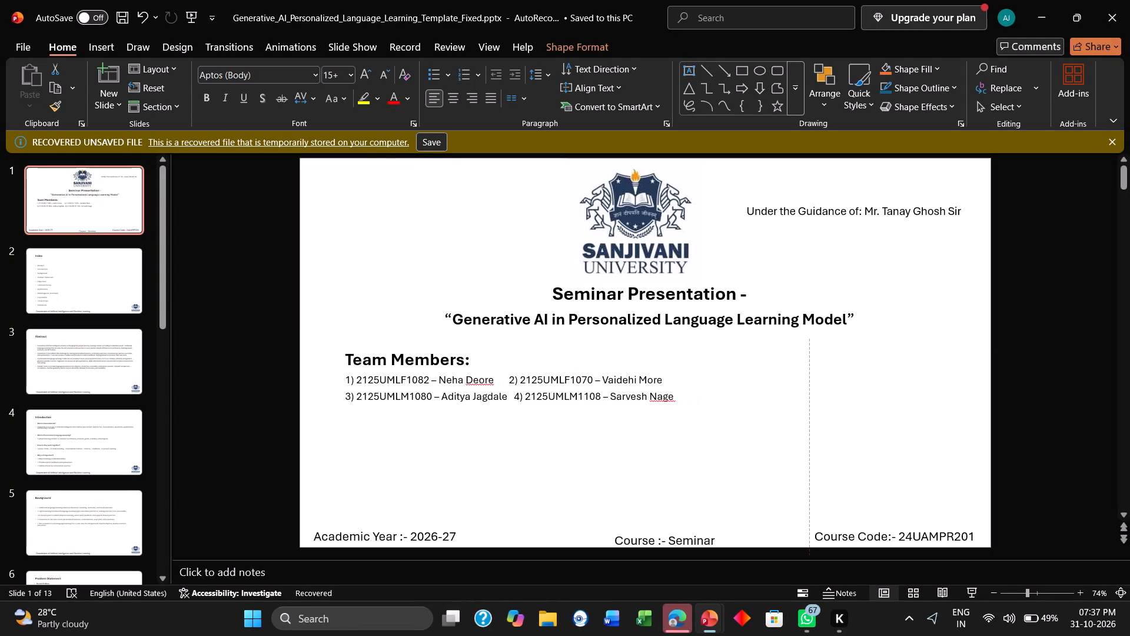
pyautogui.moveTo(676, 397); pyautogui.dragTo(675, 395)
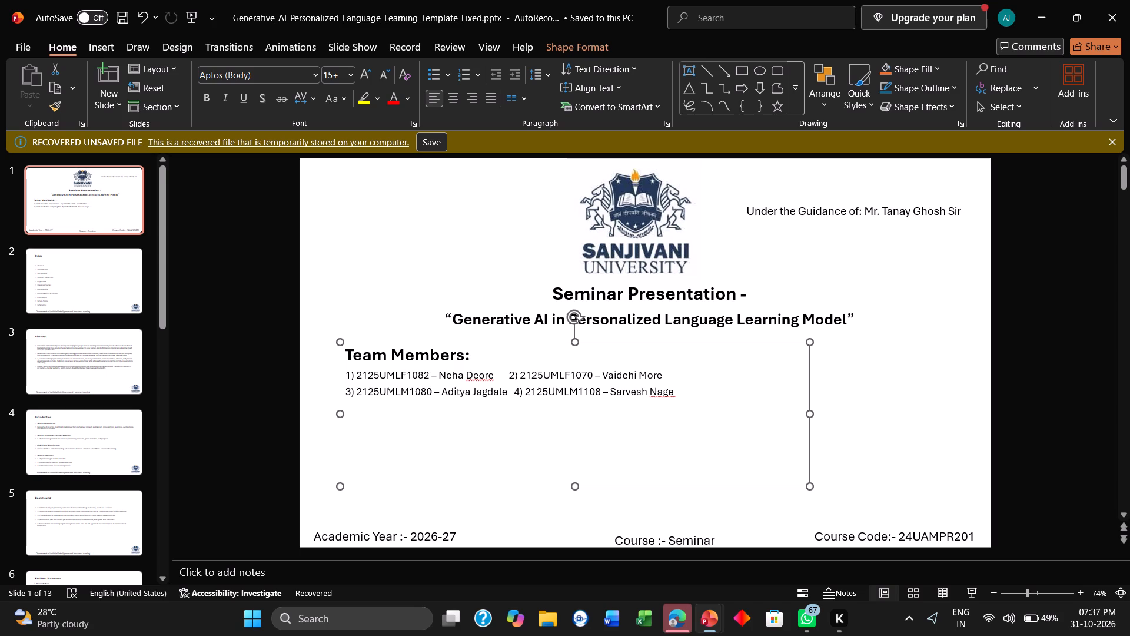
pyautogui.click(799, 393)
pyautogui.click(852, 397)
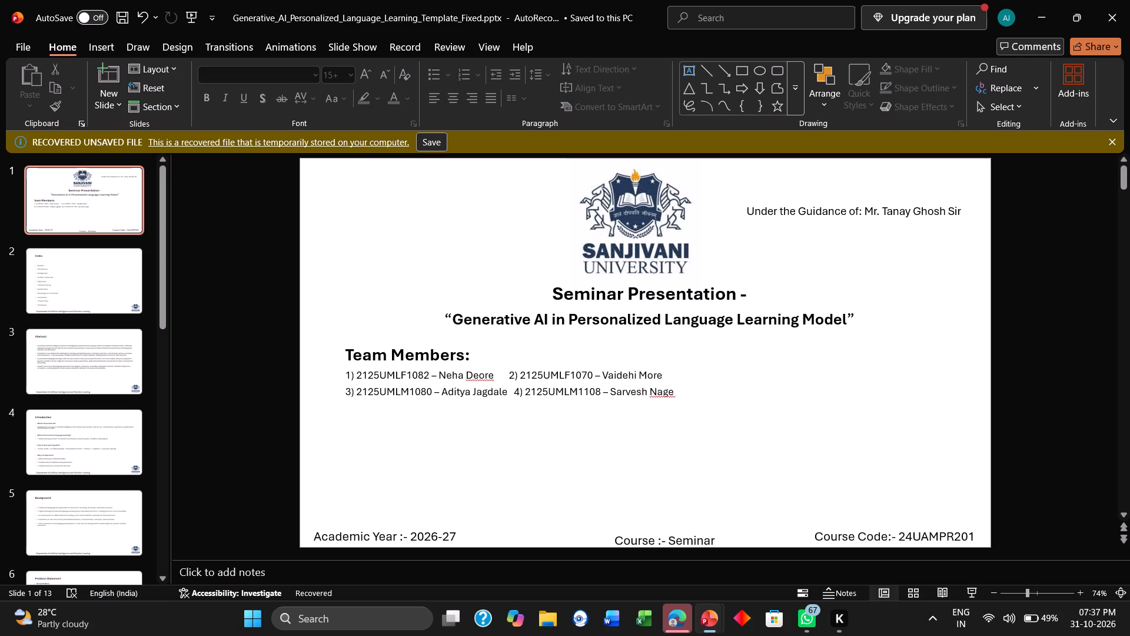
# Set the two lines of numbered member entries under the "Team Members:" heading to 18 pt.
pyautogui.click(674, 393)
pyautogui.click(673, 393)
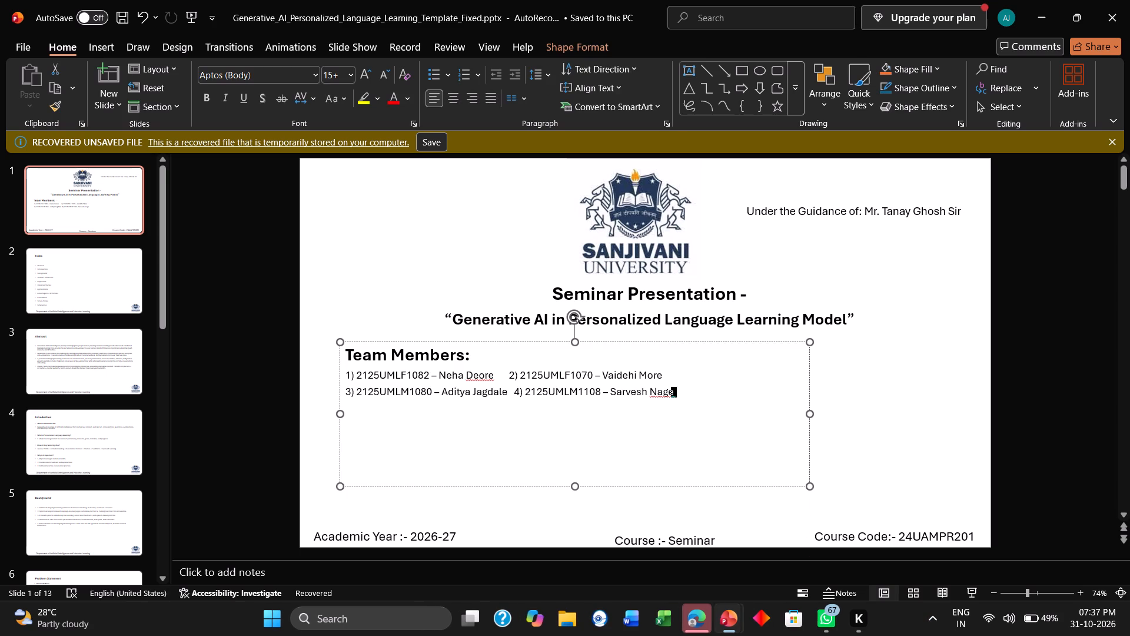
pyautogui.moveTo(673, 393); pyautogui.dragTo(345, 377)
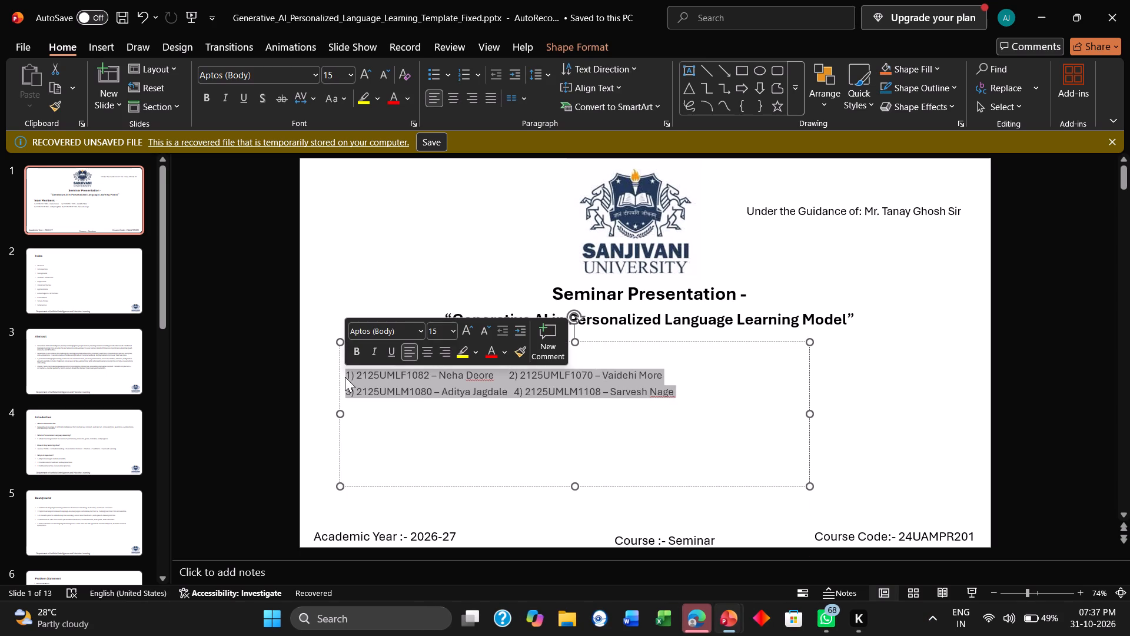
pyautogui.click(455, 333)
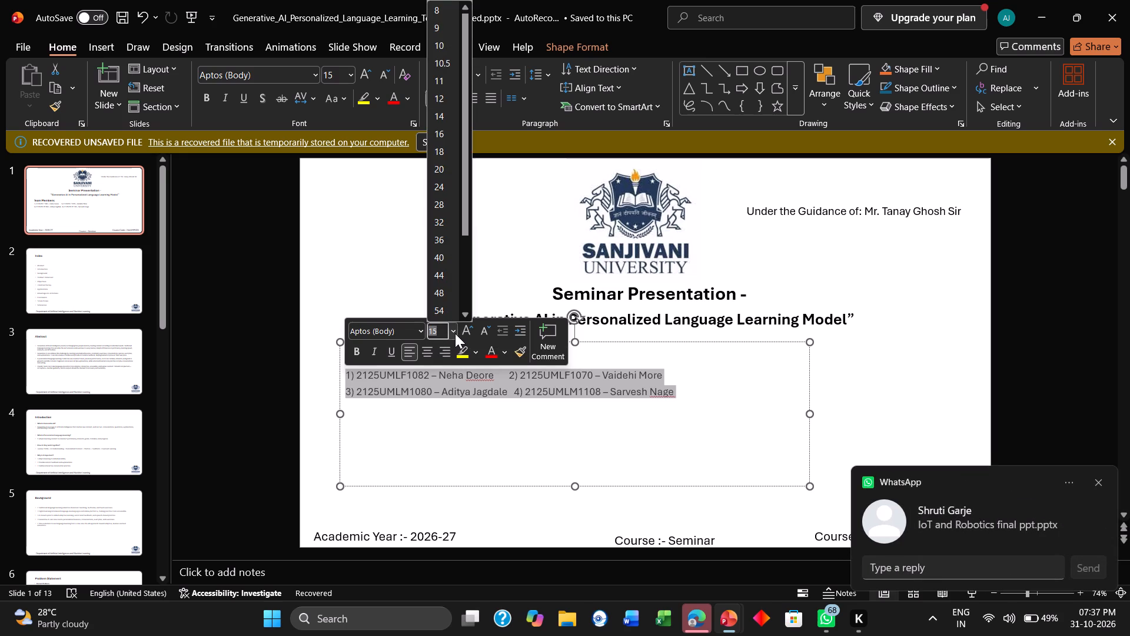
pyautogui.click(436, 159)
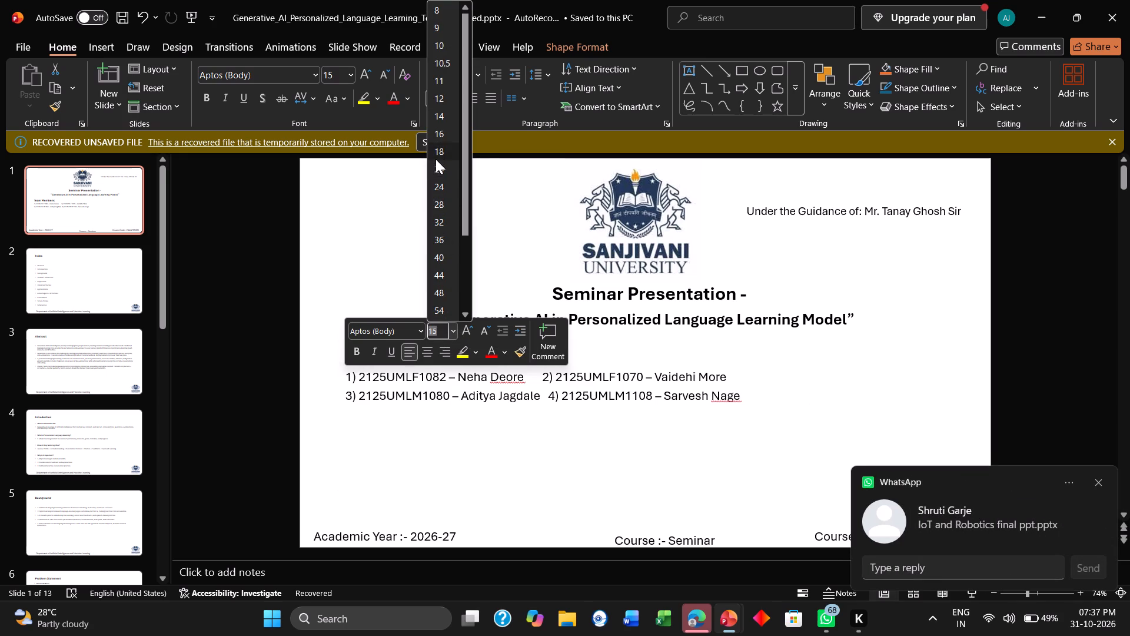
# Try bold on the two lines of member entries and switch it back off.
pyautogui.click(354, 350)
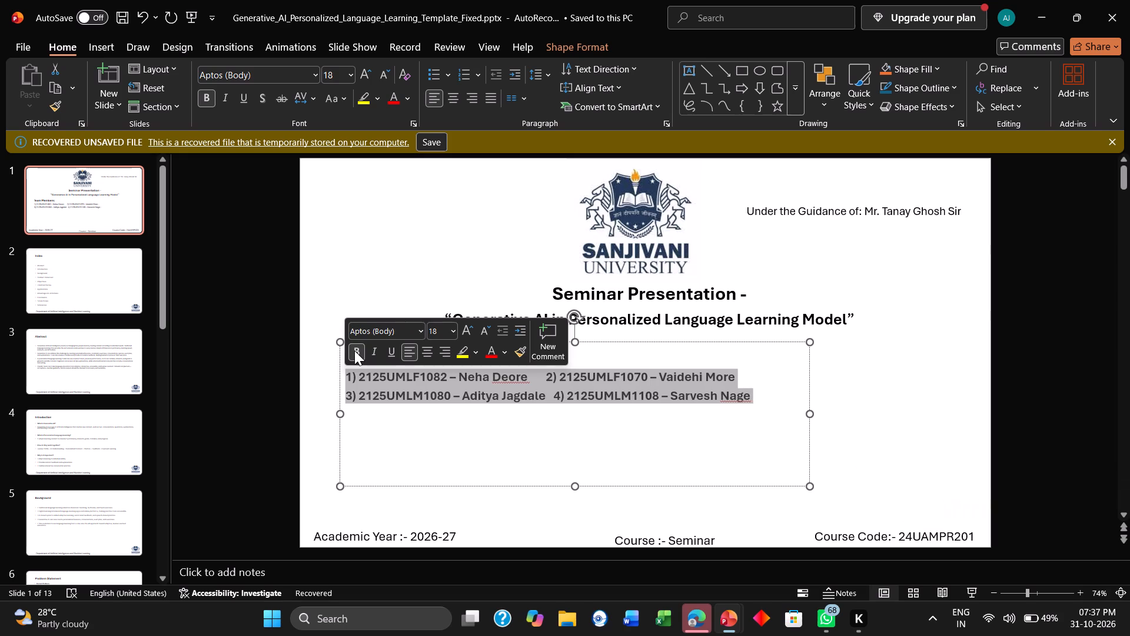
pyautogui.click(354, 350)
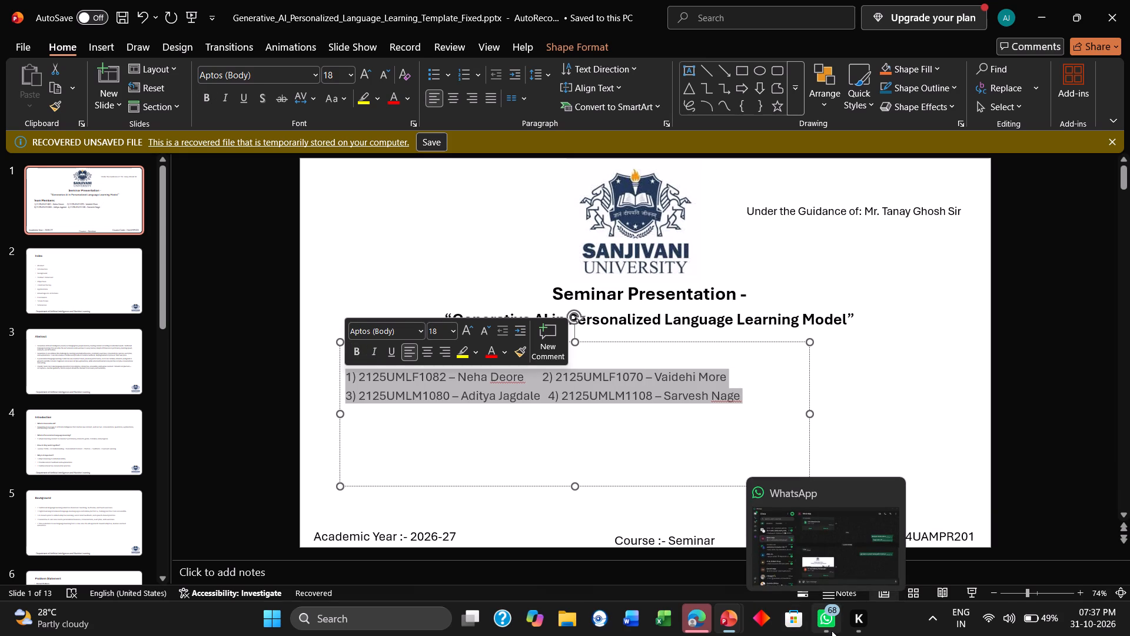
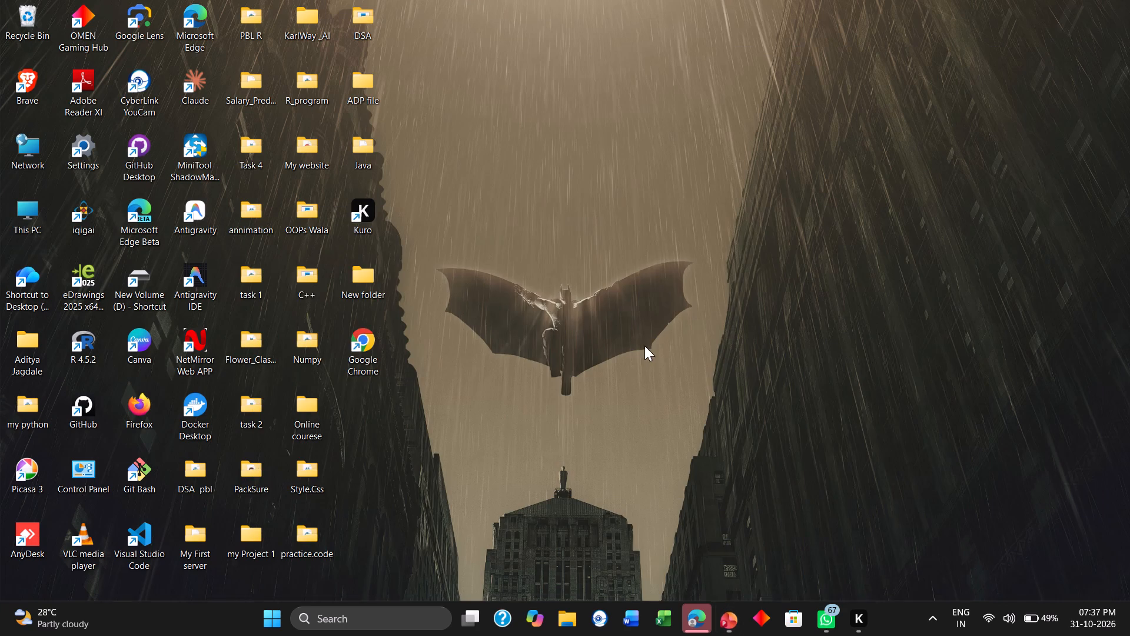
# Open Google Chrome and search Google for "generative ai in language learning".
pyautogui.doubleClick(360, 336)
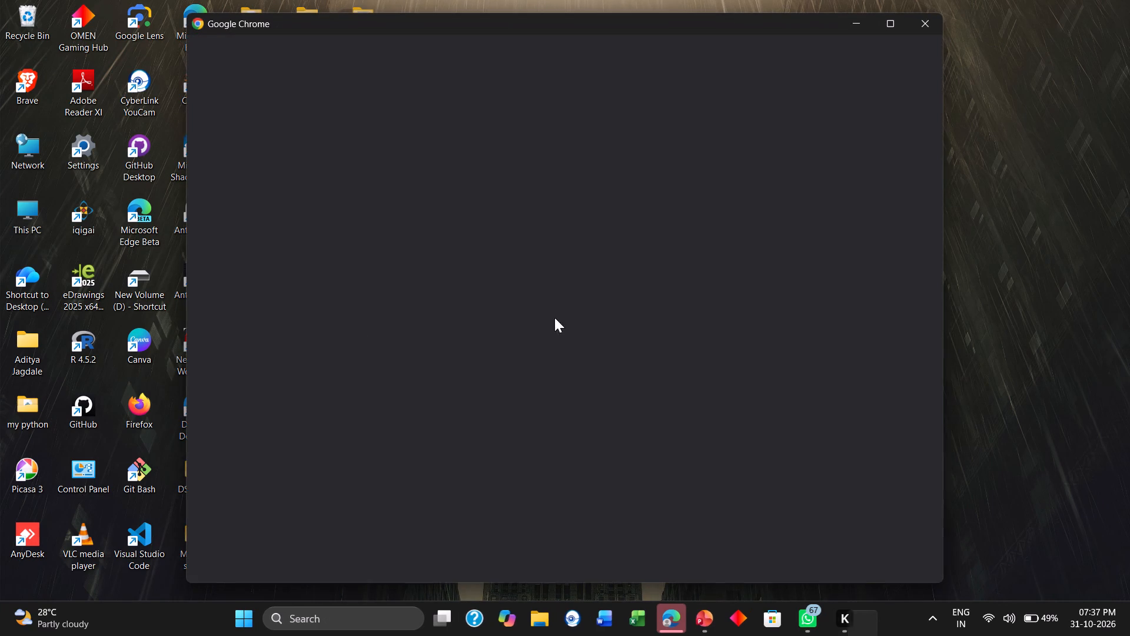
pyautogui.click(609, 298)
pyautogui.click(591, 304)
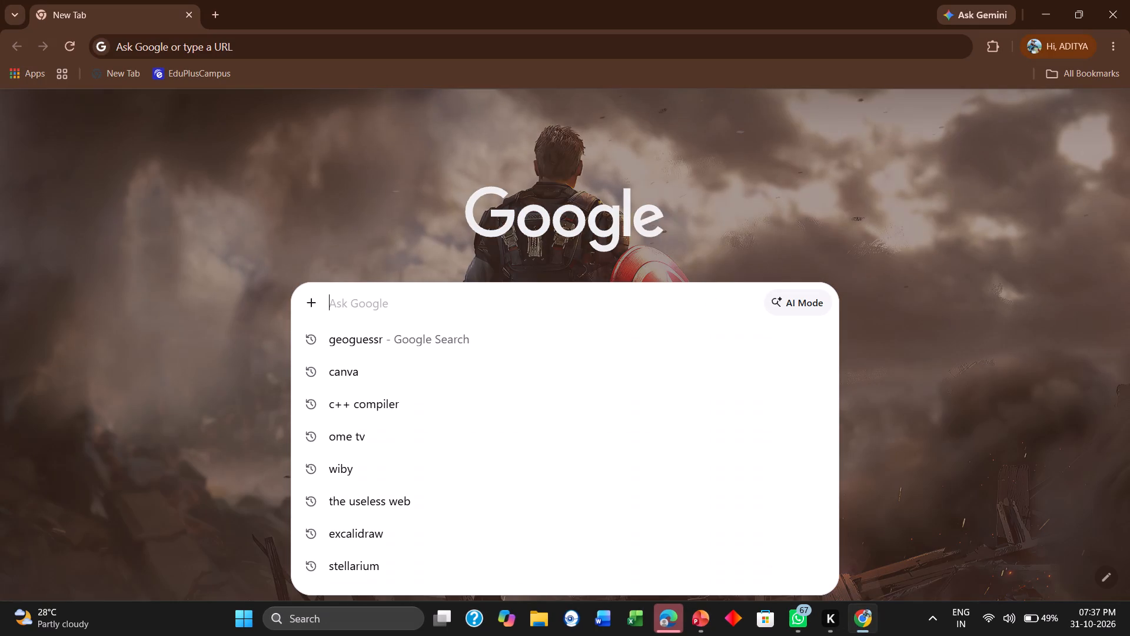
pyautogui.write('gen')
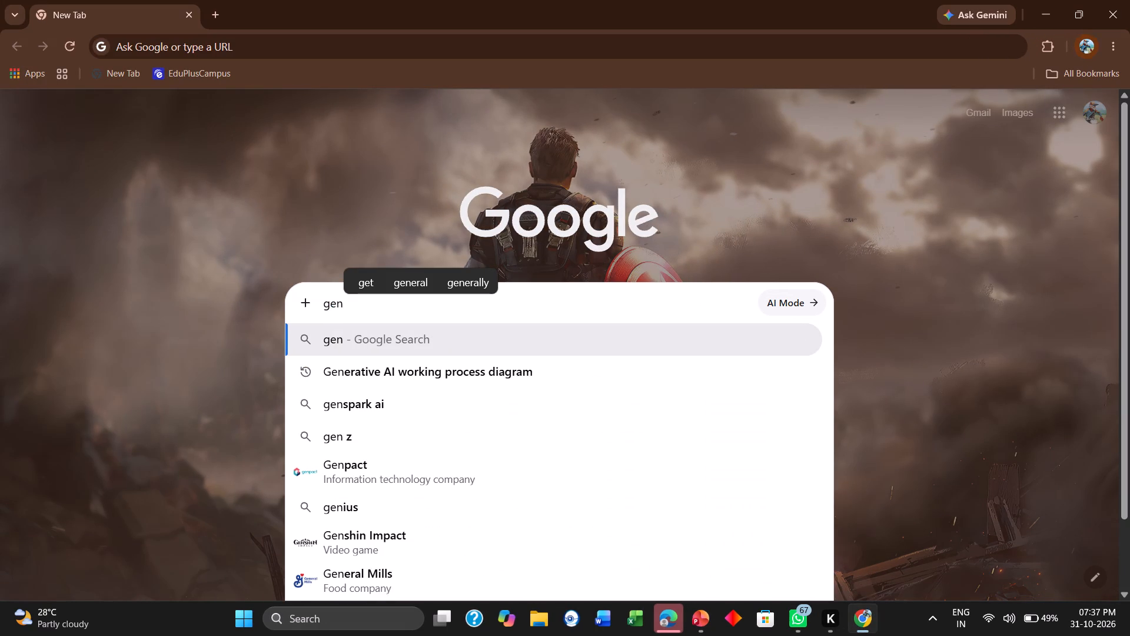
pyautogui.write('reative ai in')
pyautogui.press('space')
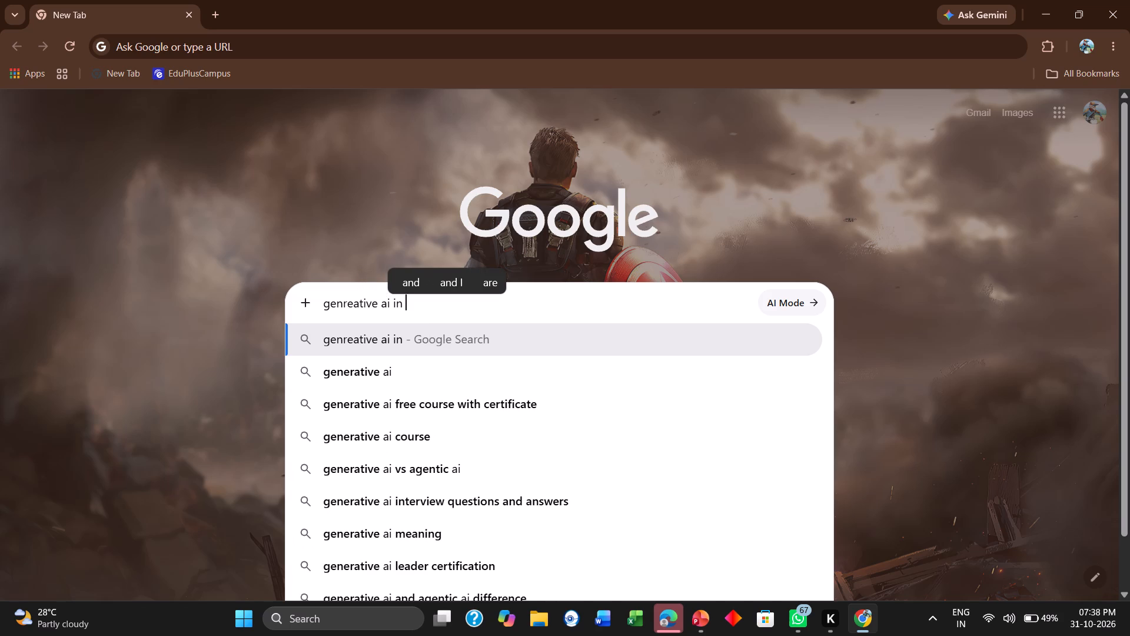
pyautogui.write('language')
pyautogui.press('space')
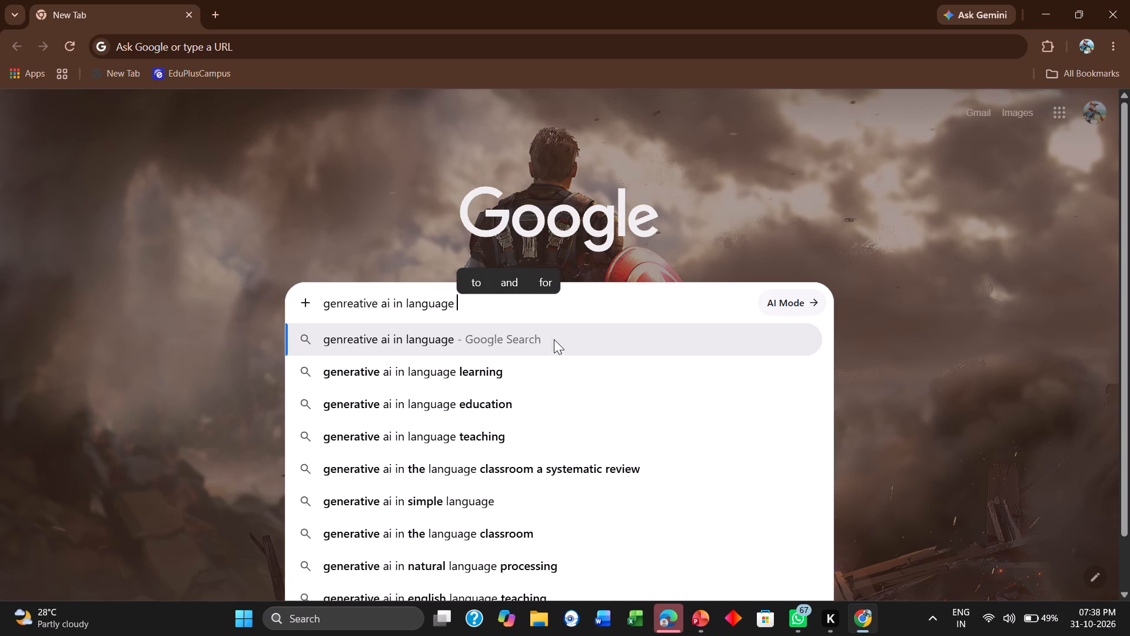
pyautogui.click(537, 365)
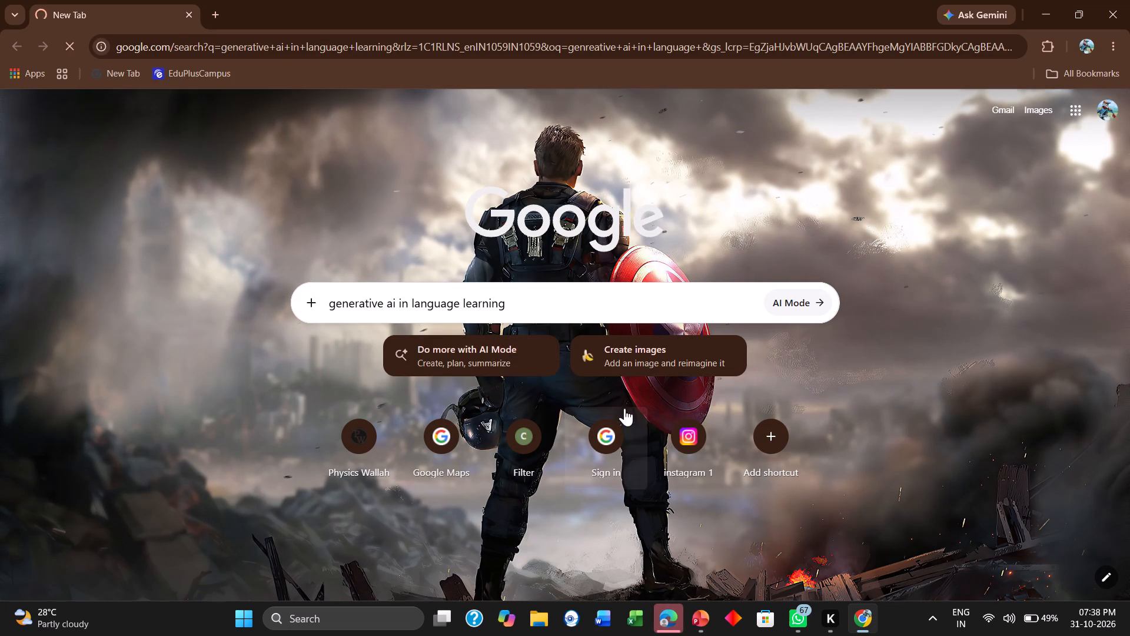
# Back in the Generative_AI_Personalized_Language_Learning_Template_Fixed presentation in PowerPoint, split the slide 1 team list so each of the four members has a separate line.
pyautogui.click(692, 614)
pyautogui.click(554, 534)
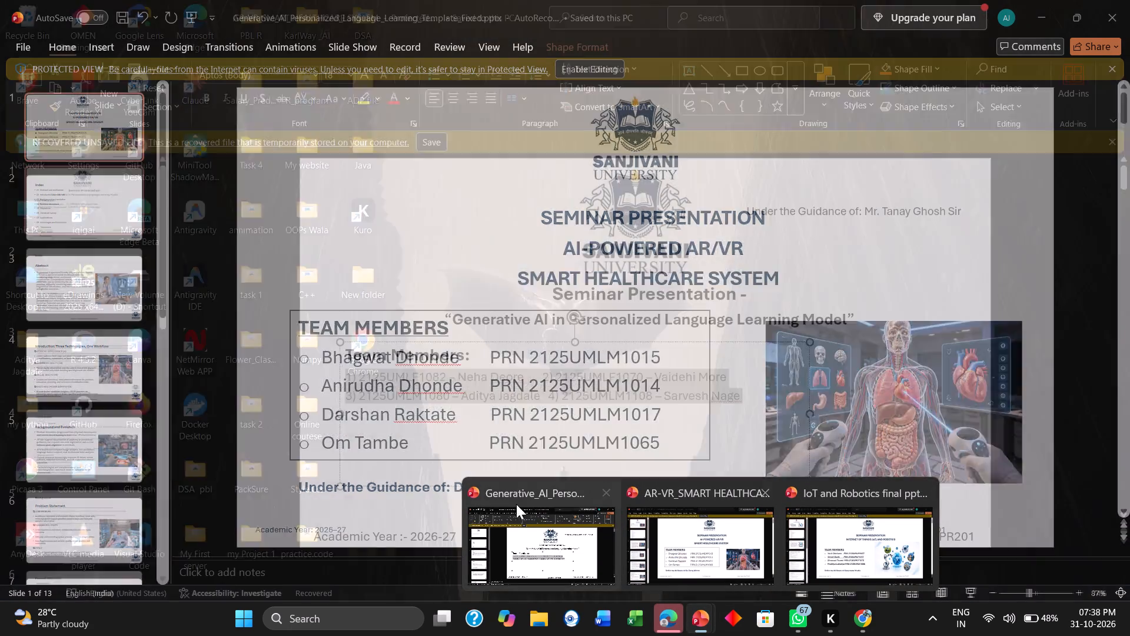
pyautogui.click(539, 366)
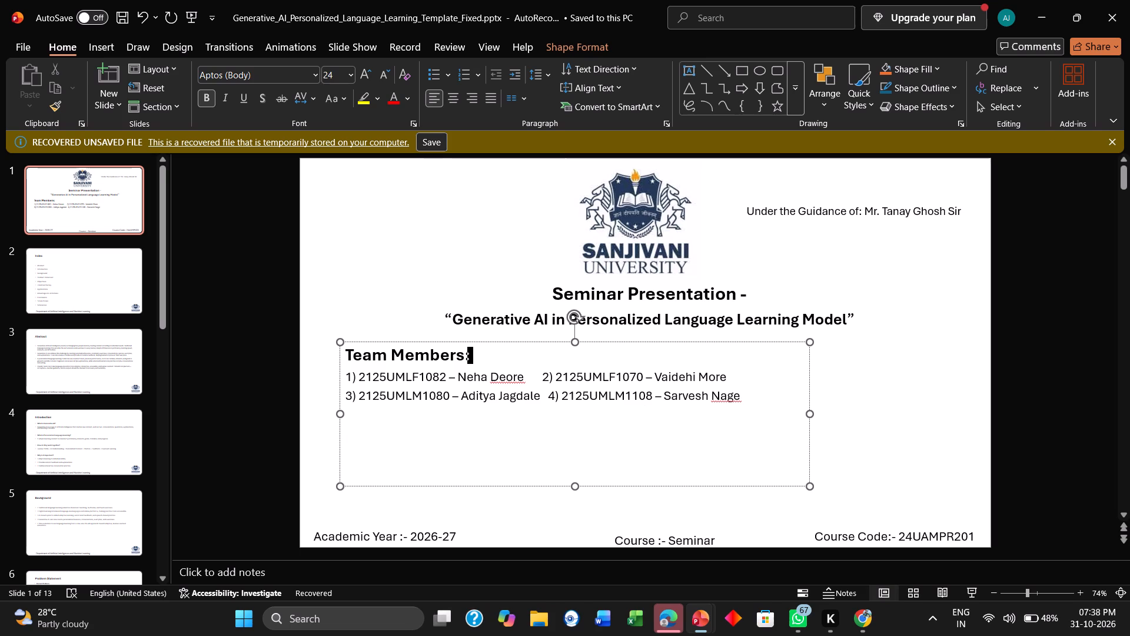
pyautogui.click(540, 375)
pyautogui.press('Return')
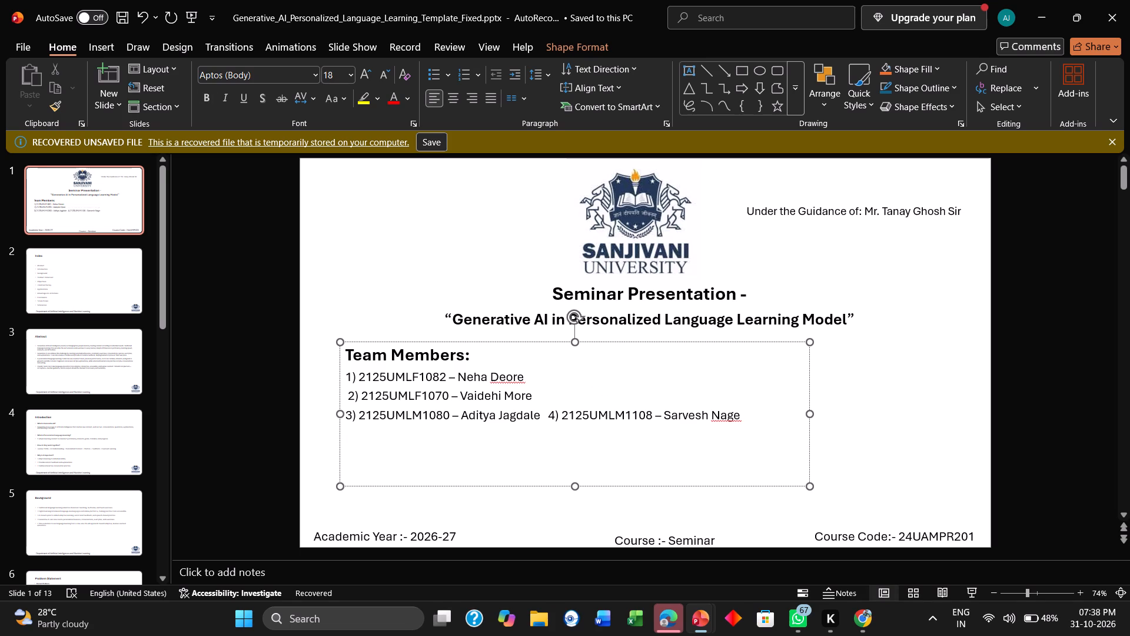
pyautogui.click(544, 416)
pyautogui.press('Return')
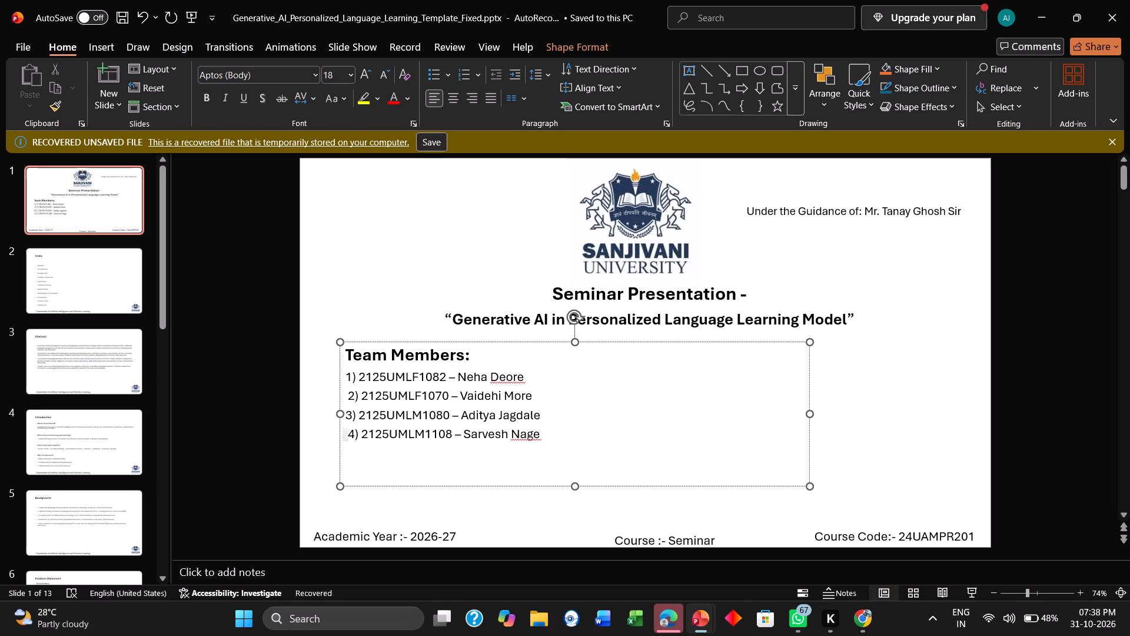
# Format the four team member lines on slide 1 in the Aparajita font at 24 pt.
pyautogui.moveTo(539, 432); pyautogui.dragTo(337, 379)
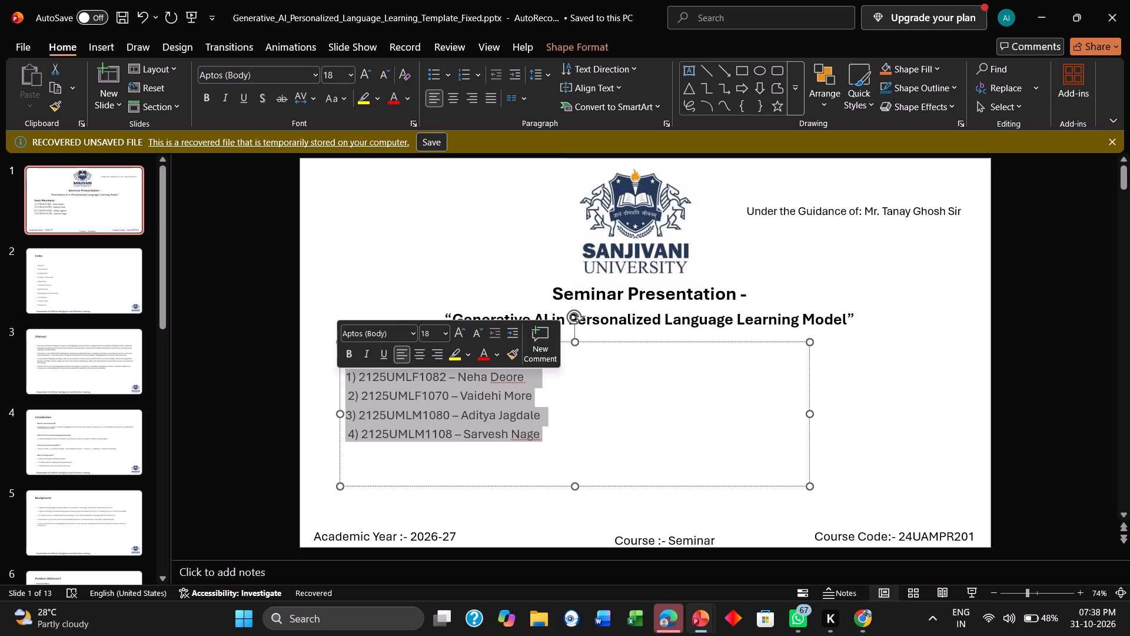
pyautogui.click(413, 332)
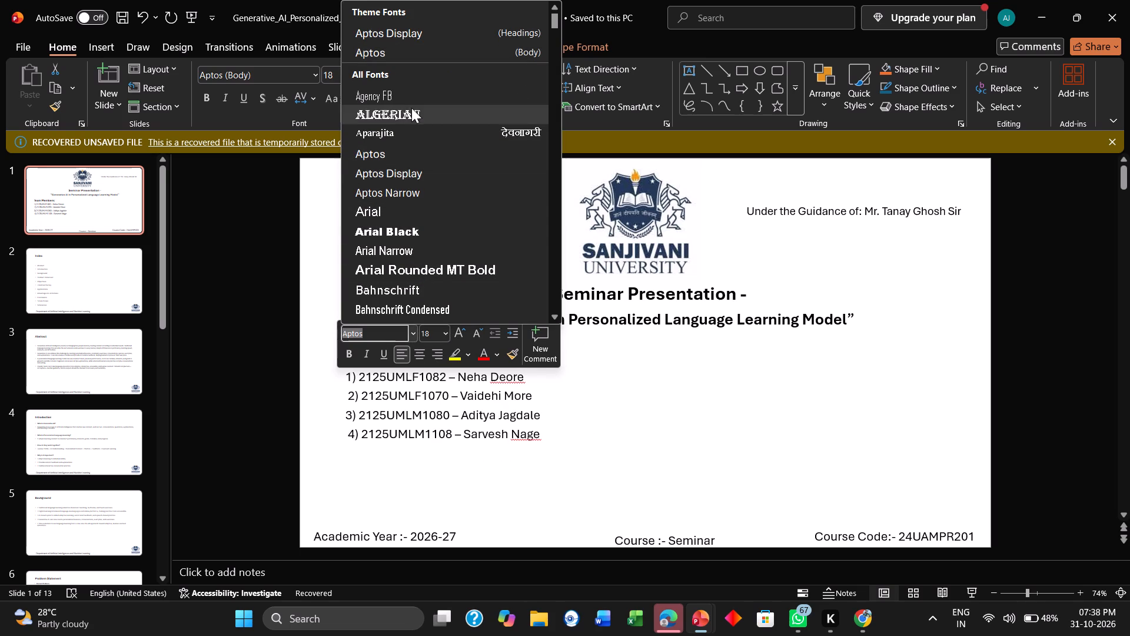
pyautogui.scroll(-1, 408, 234)
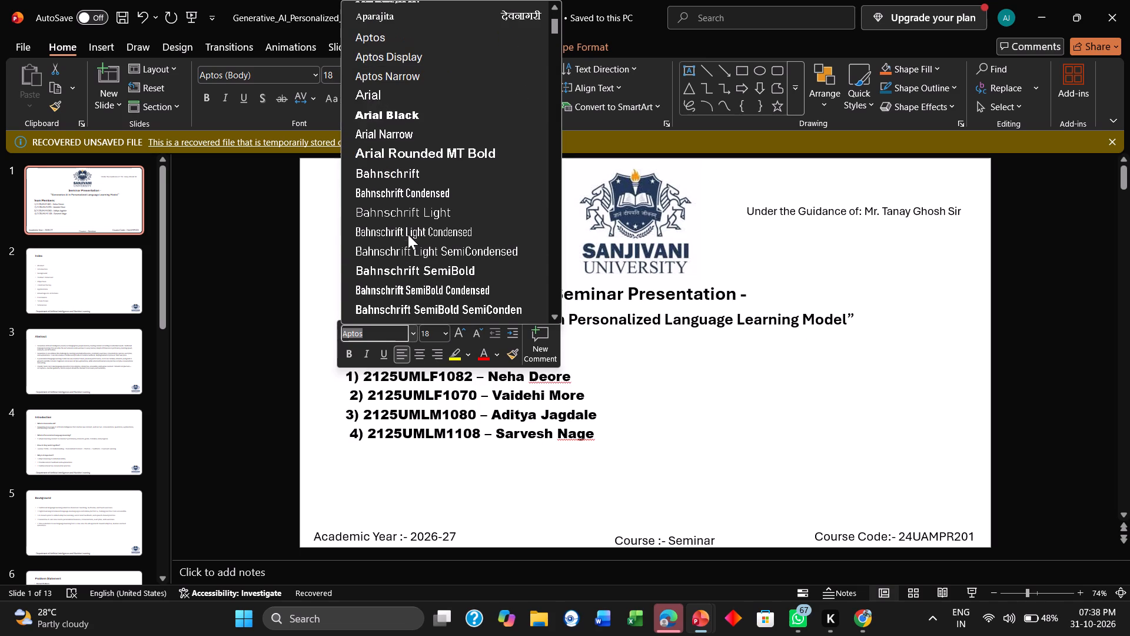
pyautogui.scroll(1, 440, 96)
pyautogui.click(442, 133)
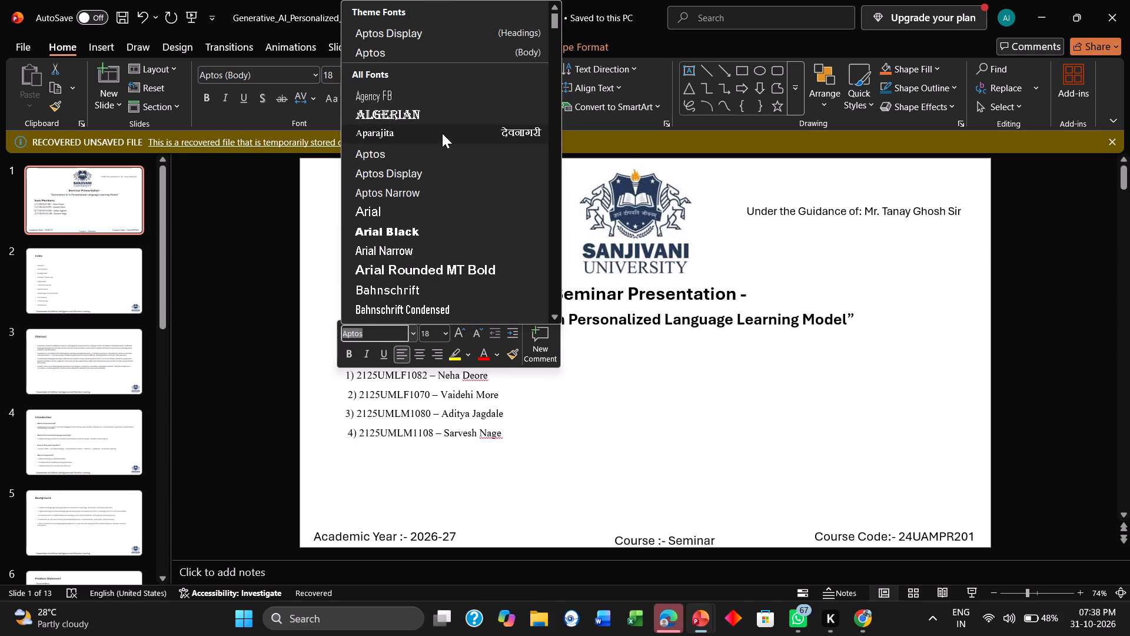
pyautogui.click(442, 332)
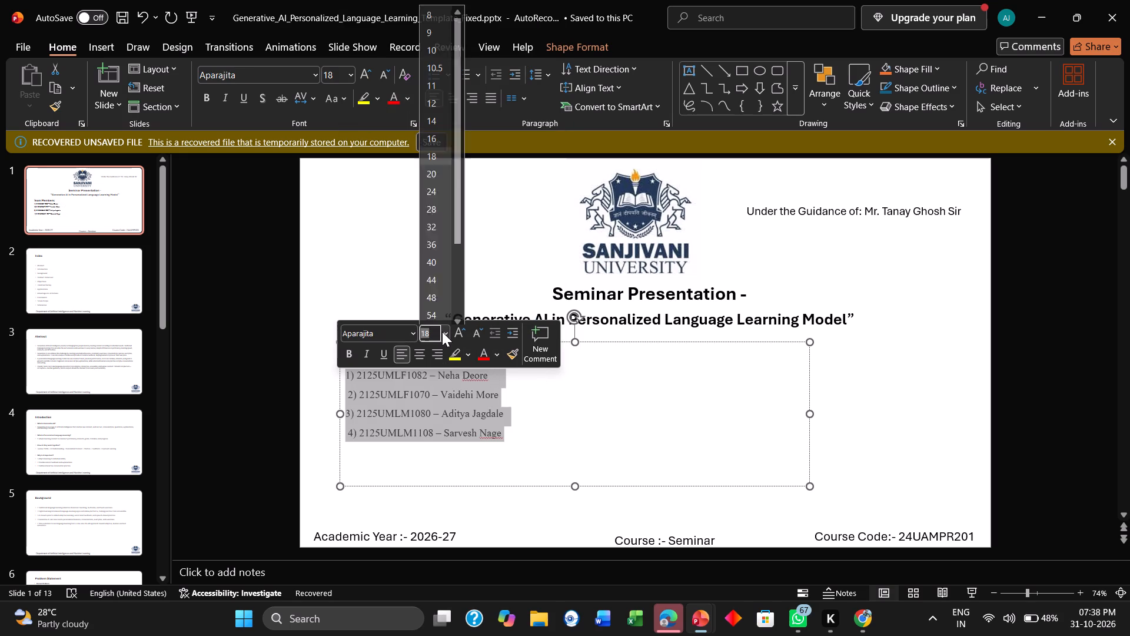
pyautogui.click(437, 187)
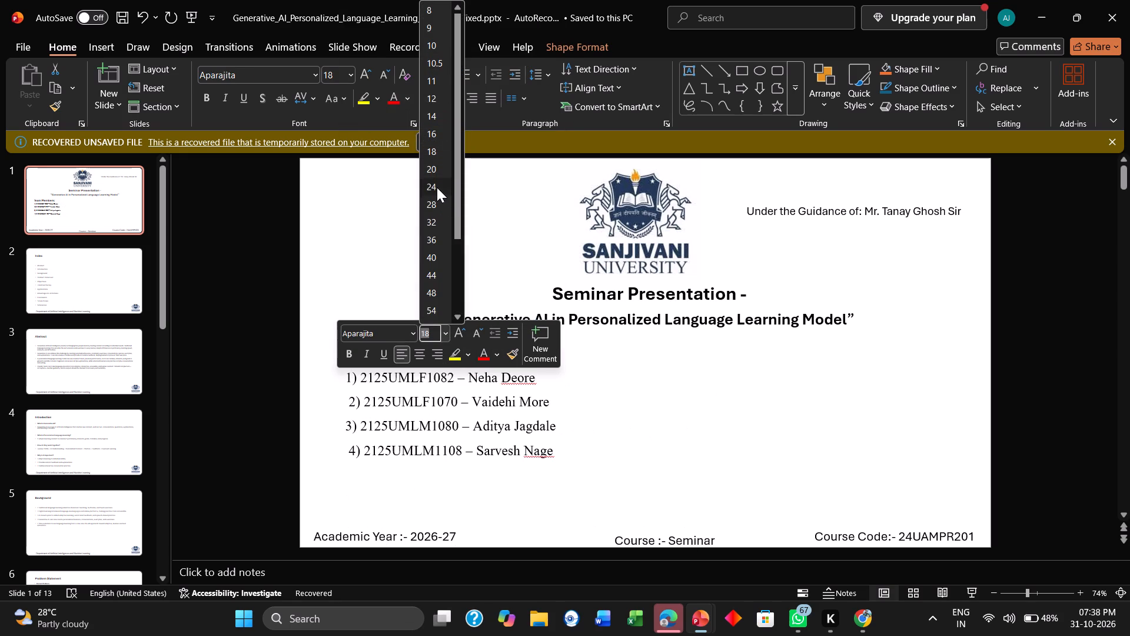
pyautogui.click(596, 436)
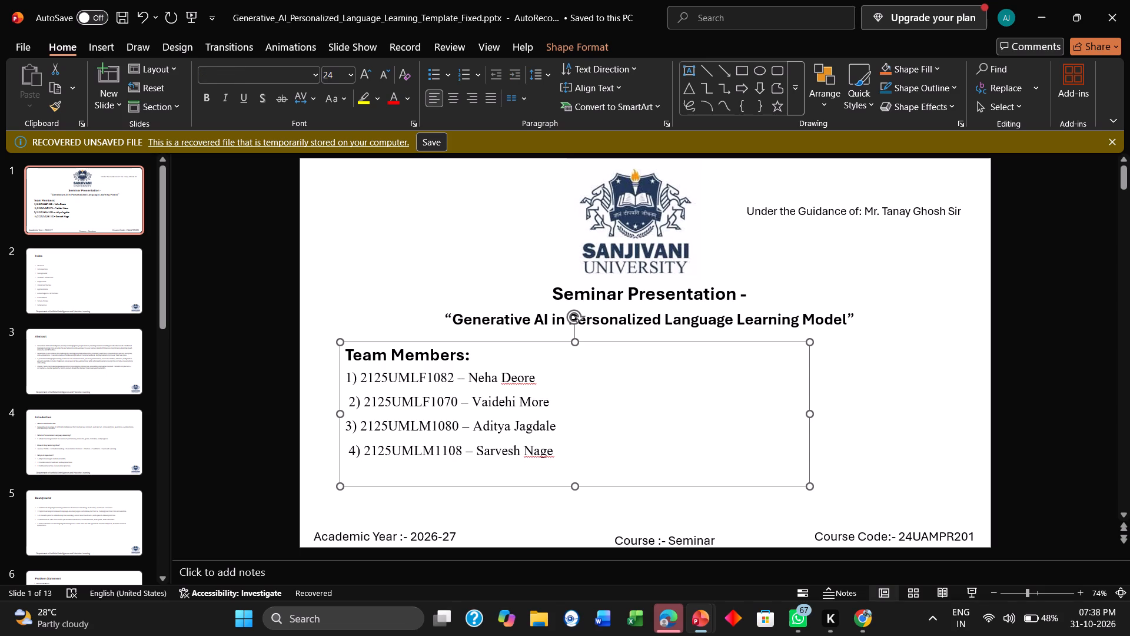
# Remove the leading spaces before entries 2) and 4) so all team member lines align.
pyautogui.click(350, 403)
pyautogui.press('BackSpace')
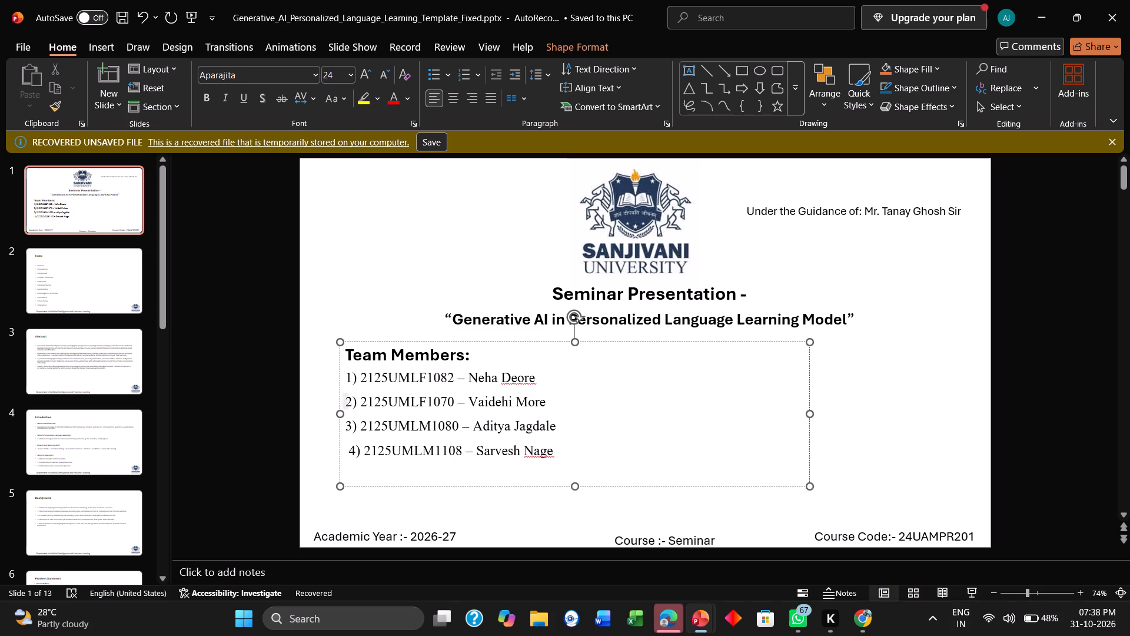
pyautogui.click(348, 452)
pyautogui.press('BackSpace')
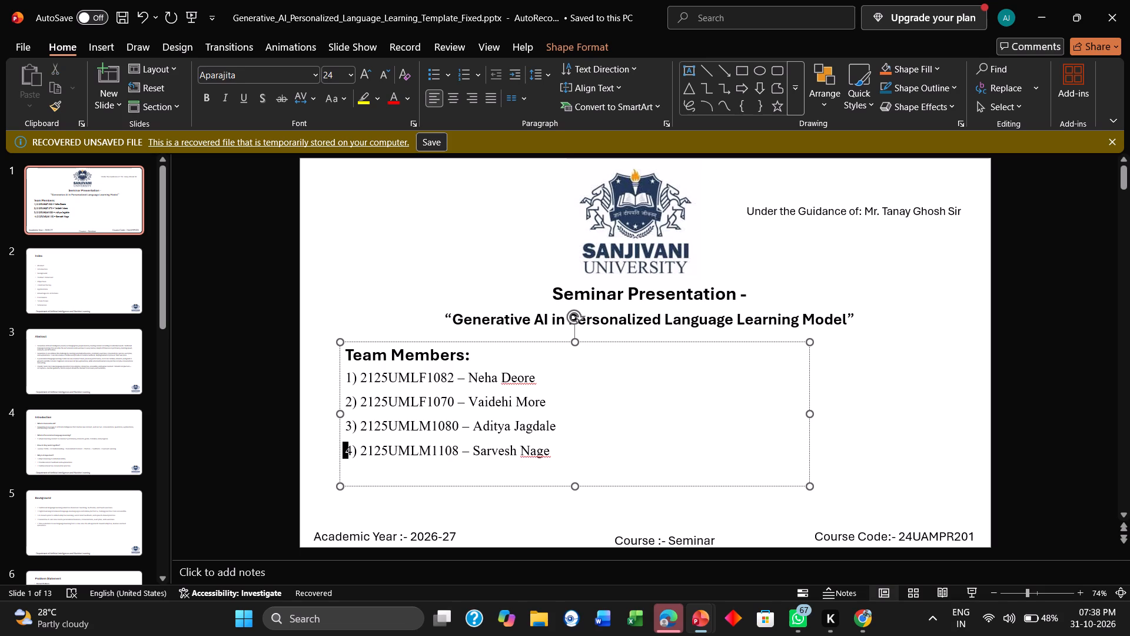
# Set the "Team Members:" heading on slide 1 to 28 pt.
pyautogui.moveTo(474, 356); pyautogui.dragTo(391, 359)
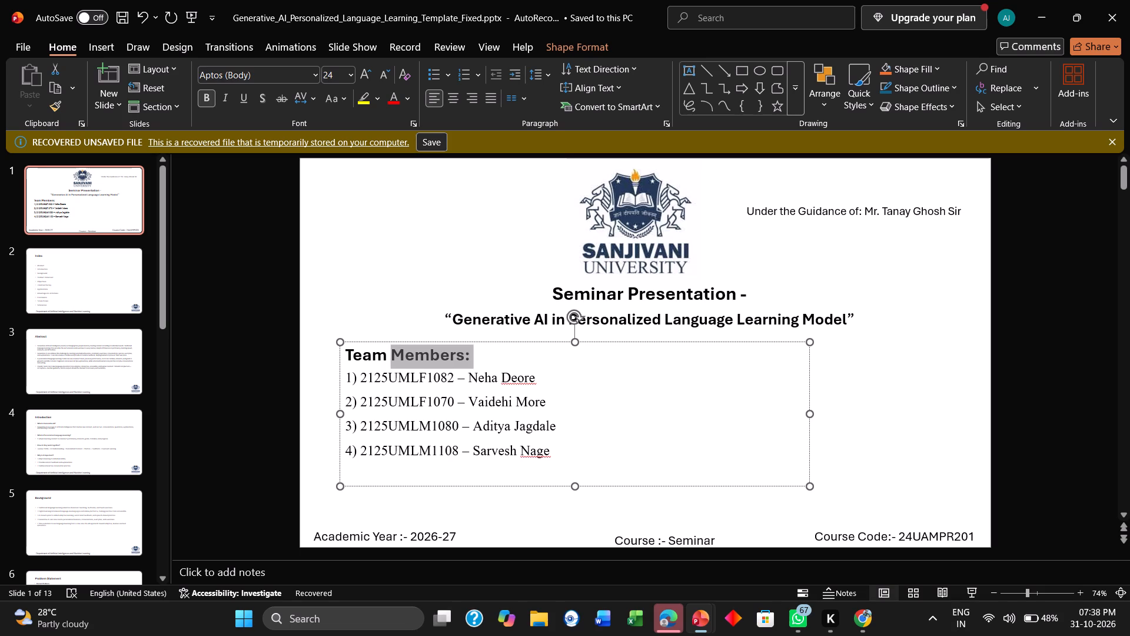
pyautogui.moveTo(391, 359); pyautogui.dragTo(345, 359)
pyautogui.click(453, 310)
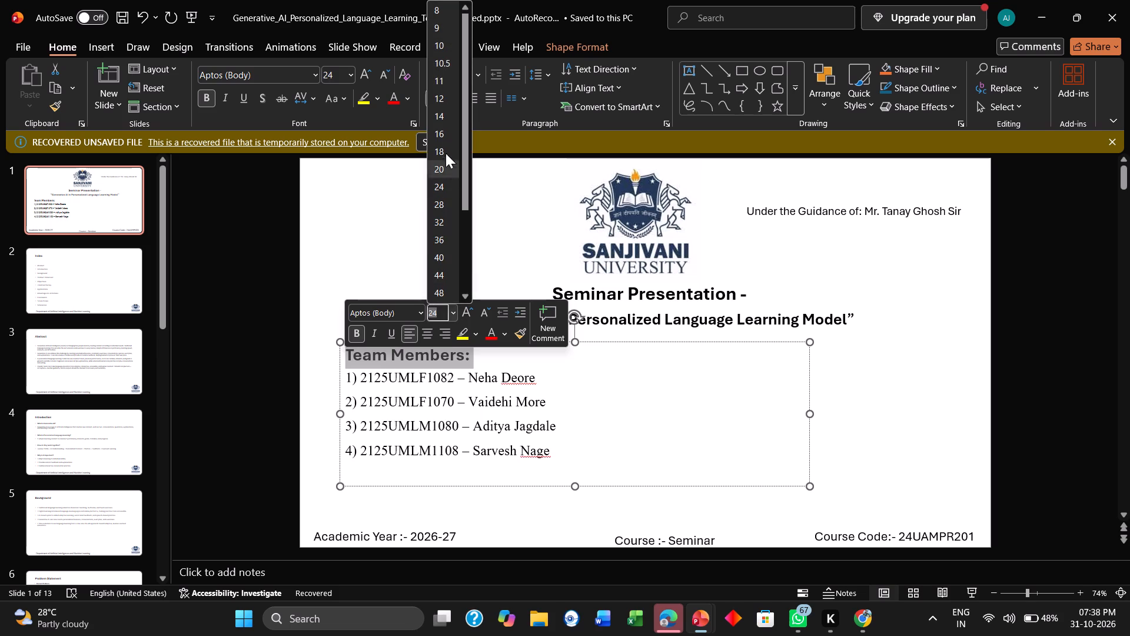
pyautogui.click(441, 203)
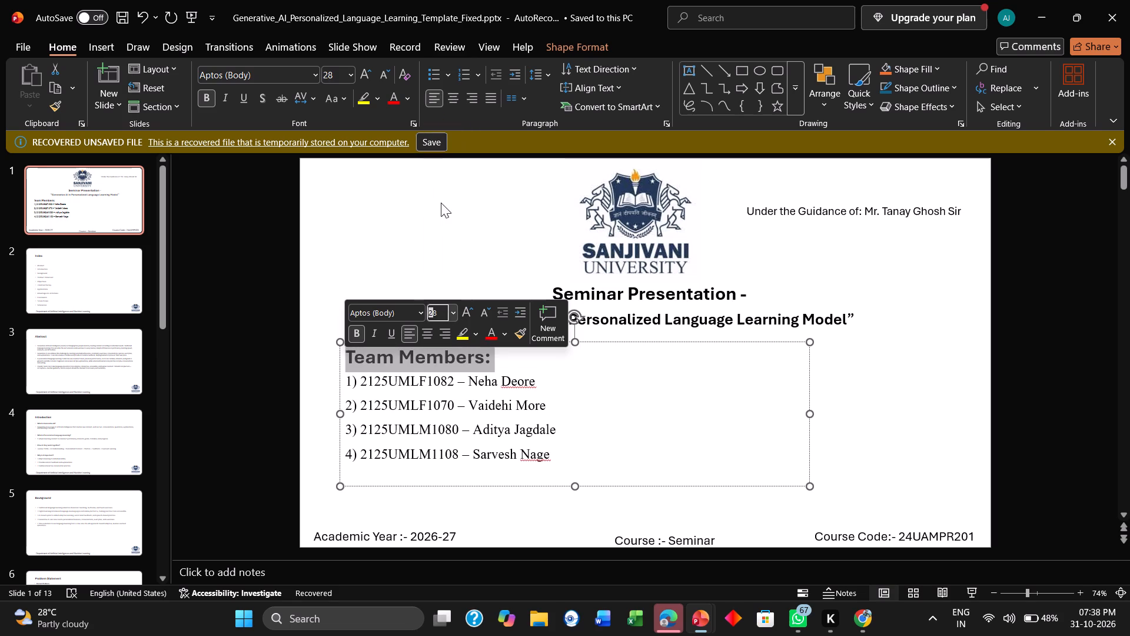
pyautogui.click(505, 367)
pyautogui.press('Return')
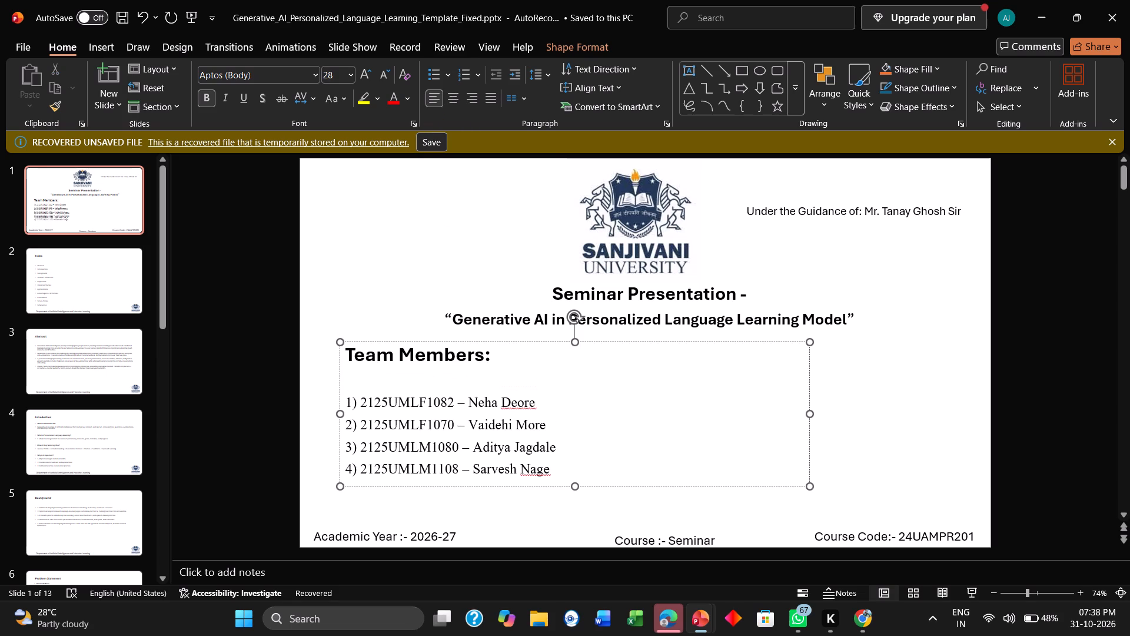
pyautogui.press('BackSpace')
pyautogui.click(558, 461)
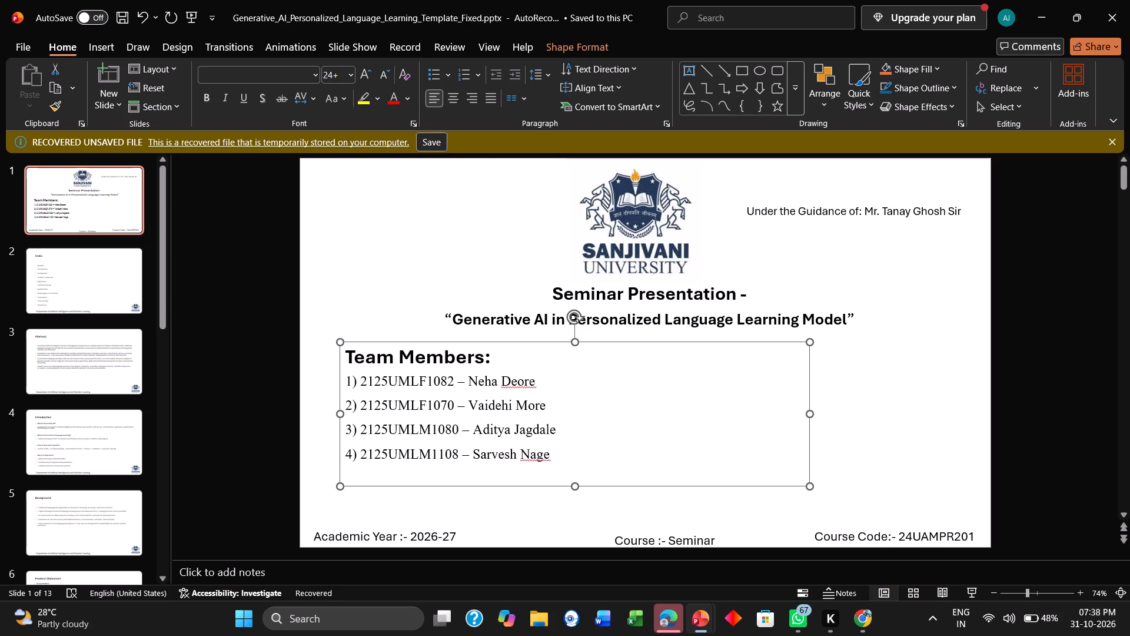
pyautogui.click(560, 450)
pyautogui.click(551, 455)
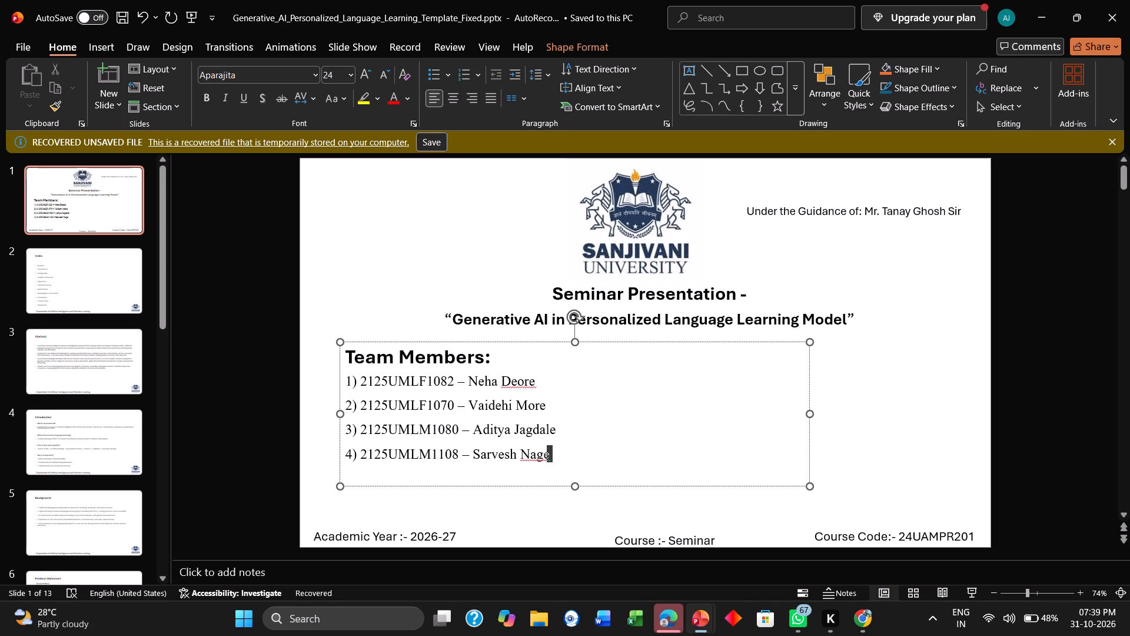
# Narrow the team members text box to just wider than its longest entry and extend its bottom edge slightly toward the footer.
pyautogui.moveTo(809, 412); pyautogui.dragTo(586, 419)
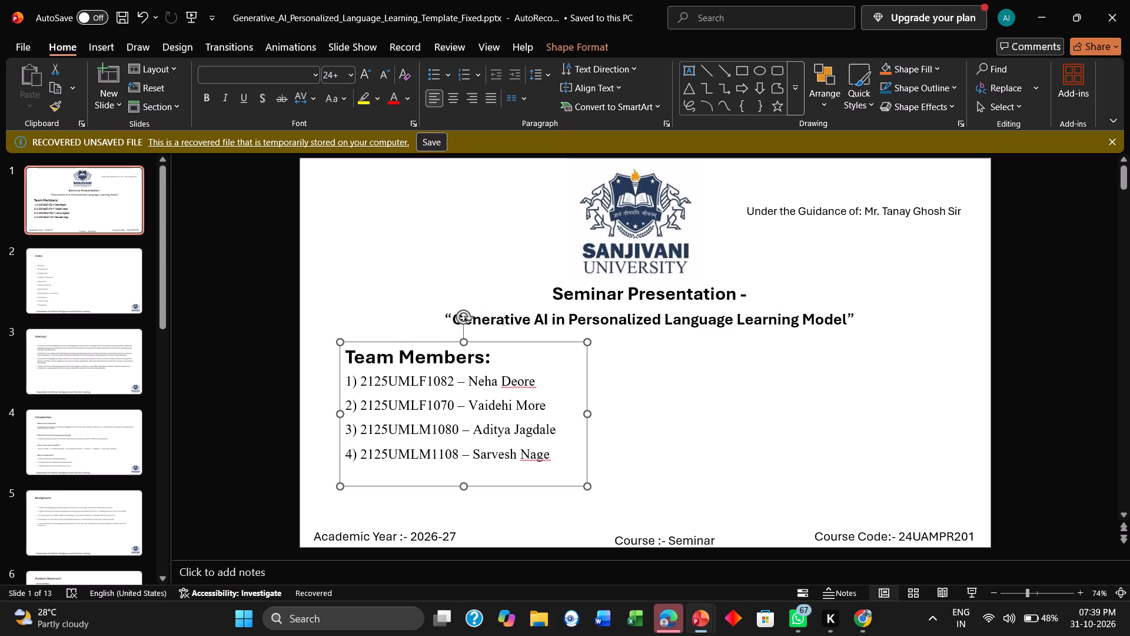
pyautogui.moveTo(464, 485); pyautogui.dragTo(461, 506)
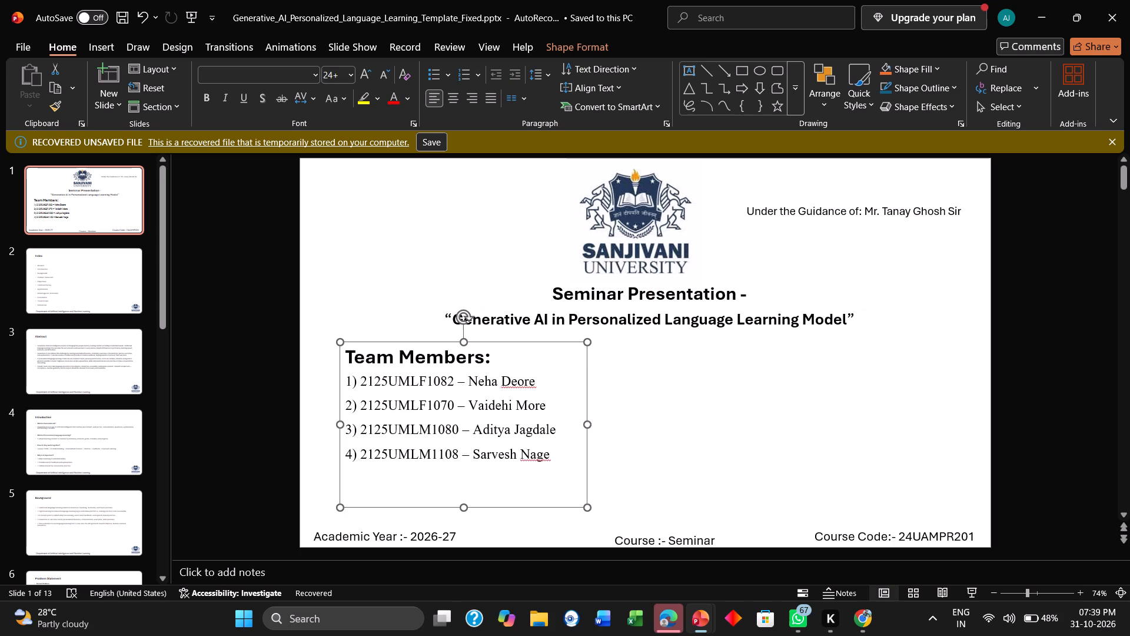
pyautogui.click(584, 419)
pyautogui.click(694, 438)
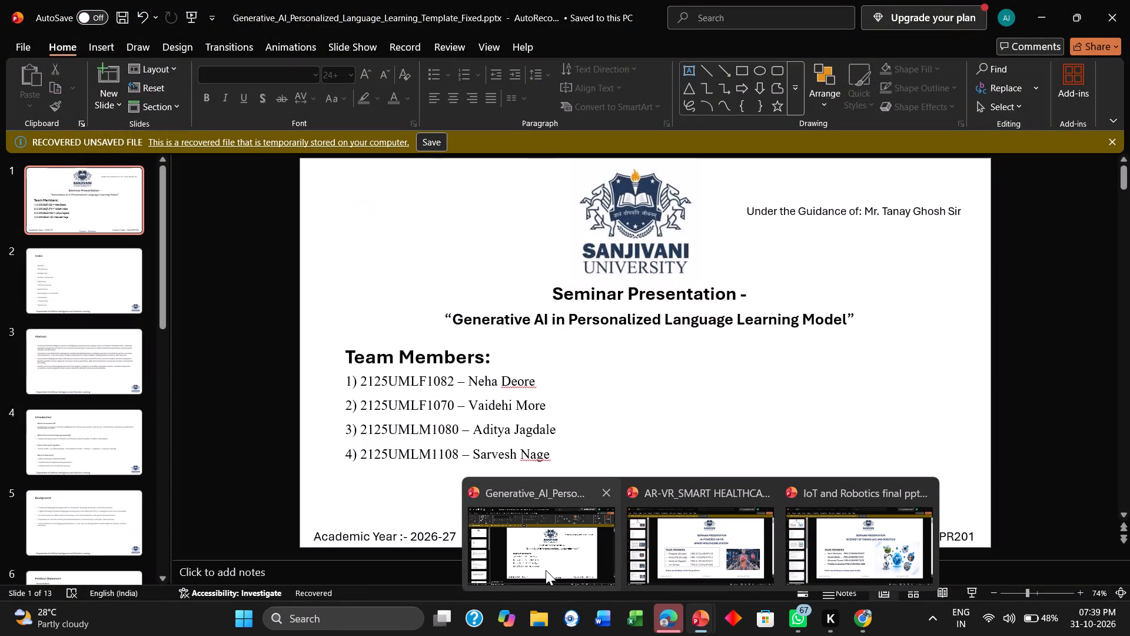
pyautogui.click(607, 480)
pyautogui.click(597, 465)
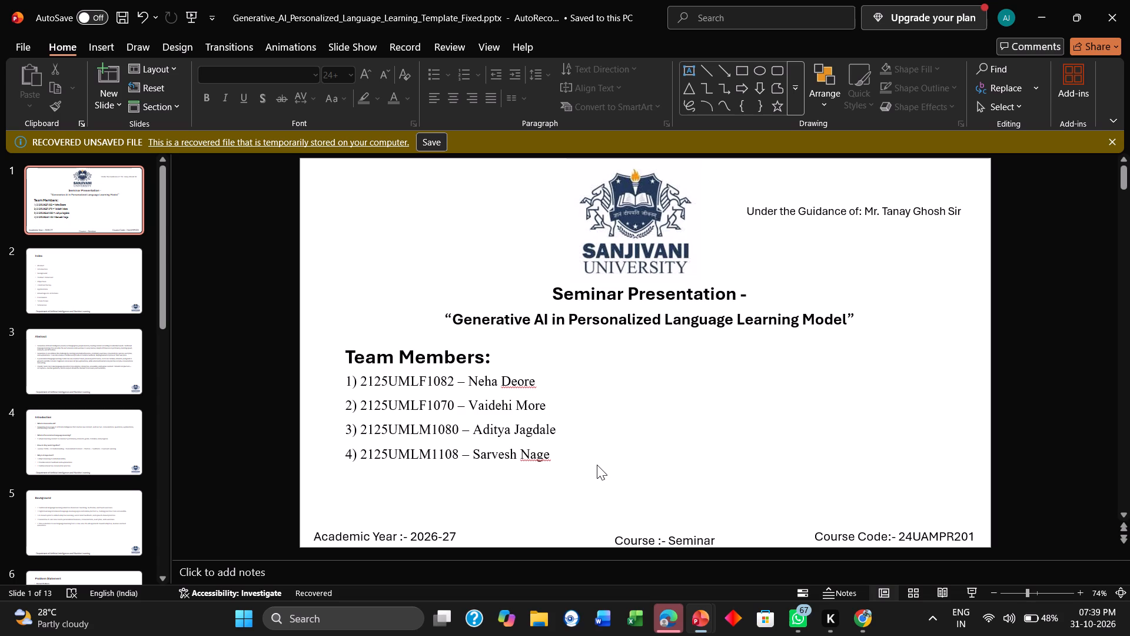
# Resize the team members text box so its bottom sits just below the last entry, with a slightly wider right side and higher top edge.
pyautogui.click(563, 464)
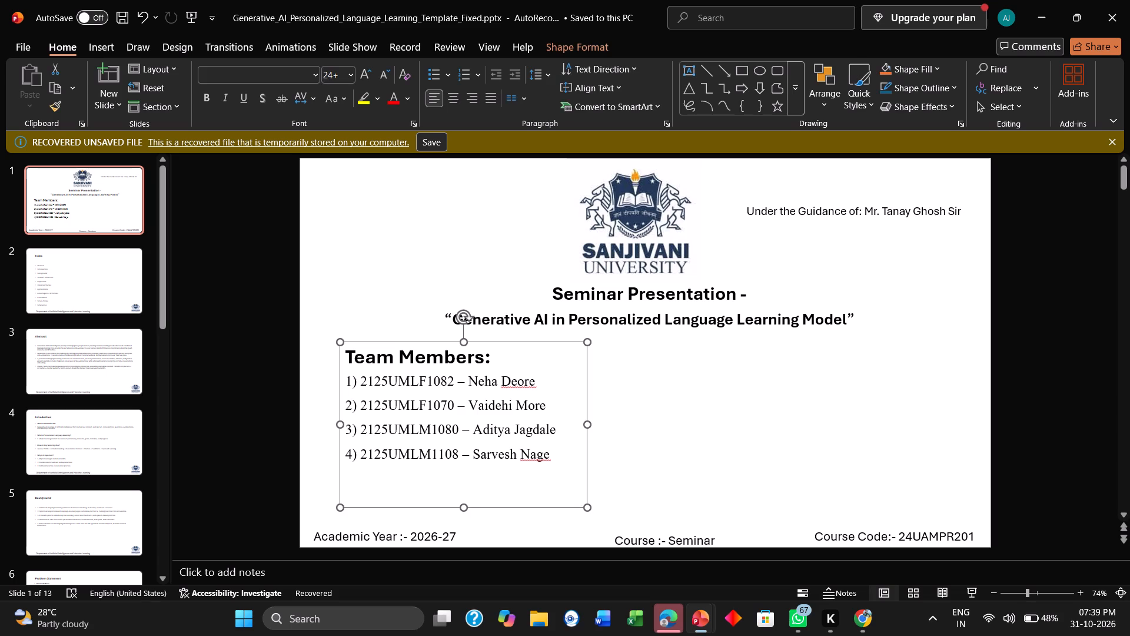
pyautogui.moveTo(462, 508); pyautogui.dragTo(462, 503)
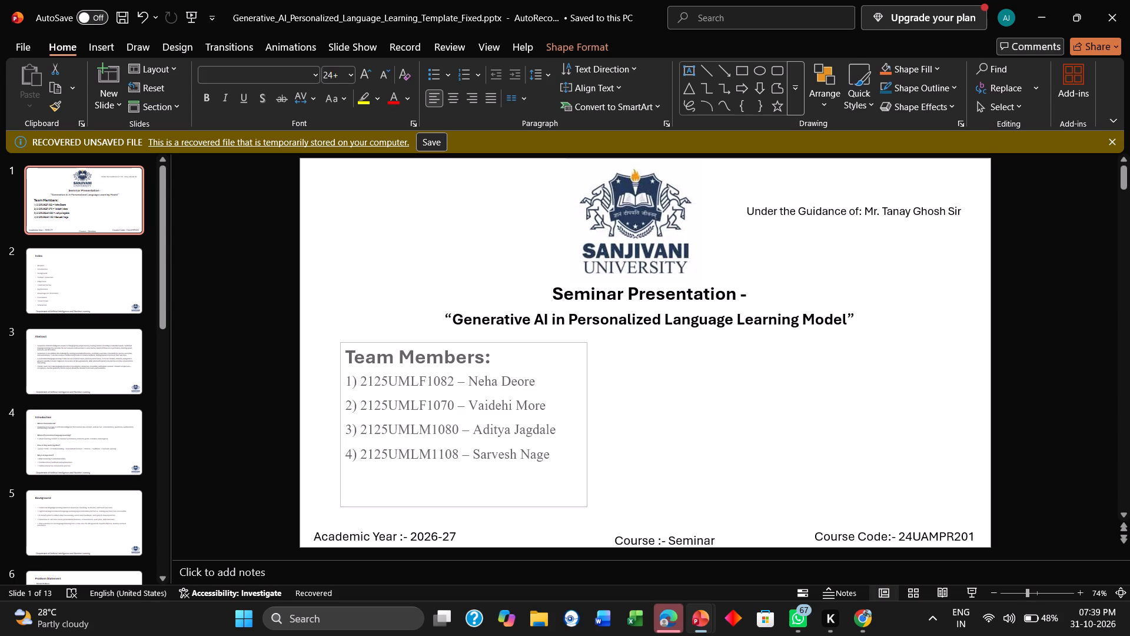
pyautogui.moveTo(462, 503); pyautogui.dragTo(464, 478)
pyautogui.moveTo(590, 409); pyautogui.dragTo(591, 409)
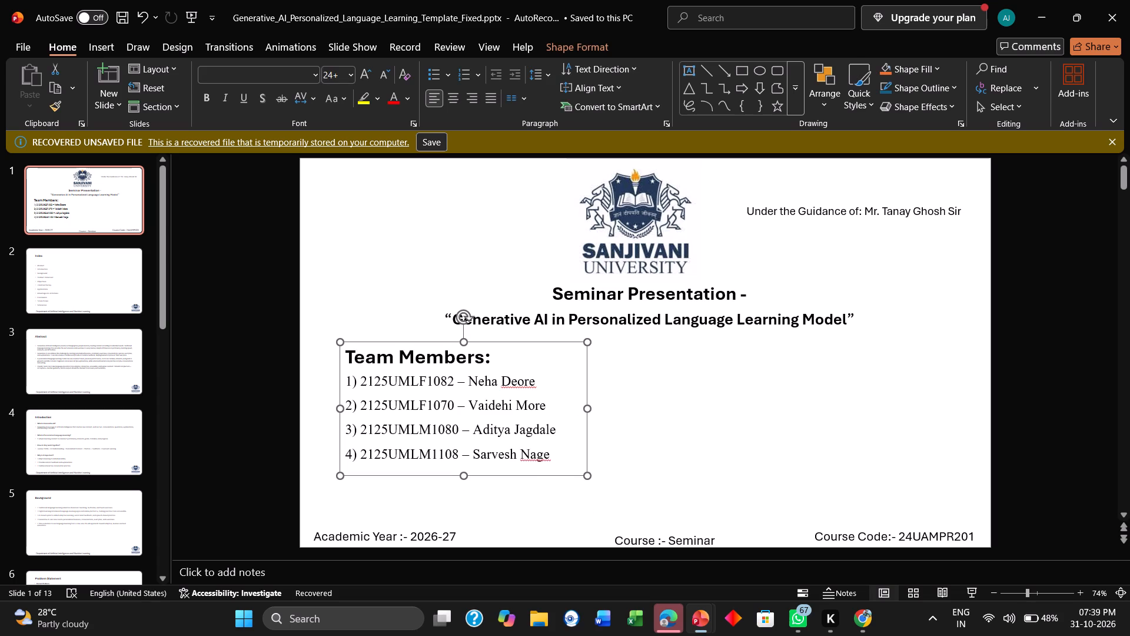
pyautogui.moveTo(591, 409); pyautogui.dragTo(623, 409)
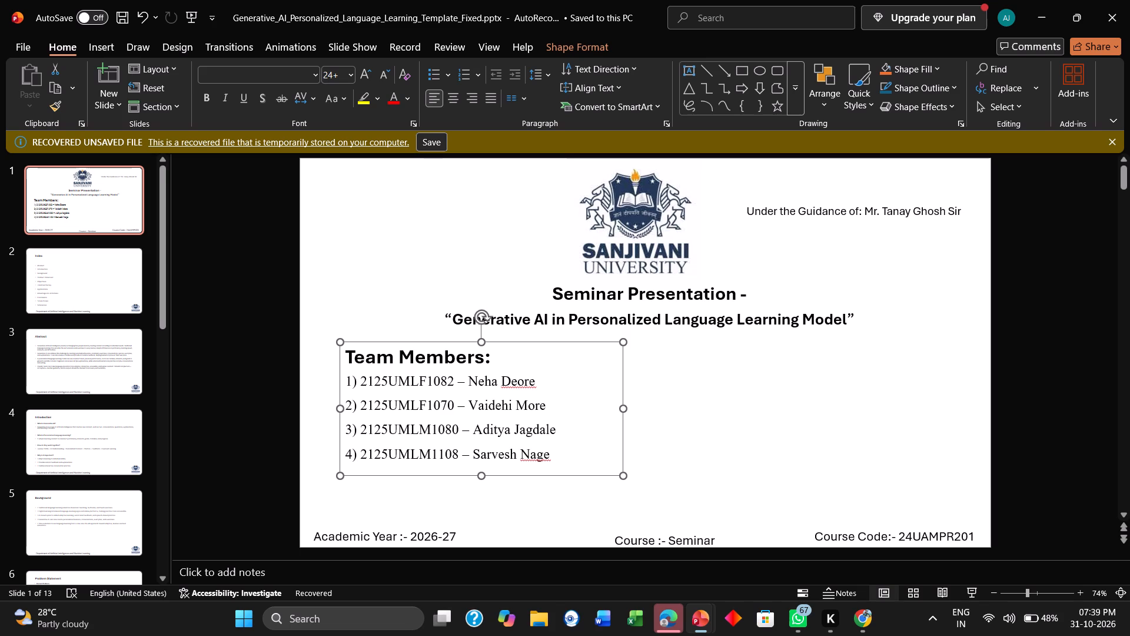
pyautogui.moveTo(483, 344); pyautogui.dragTo(483, 340)
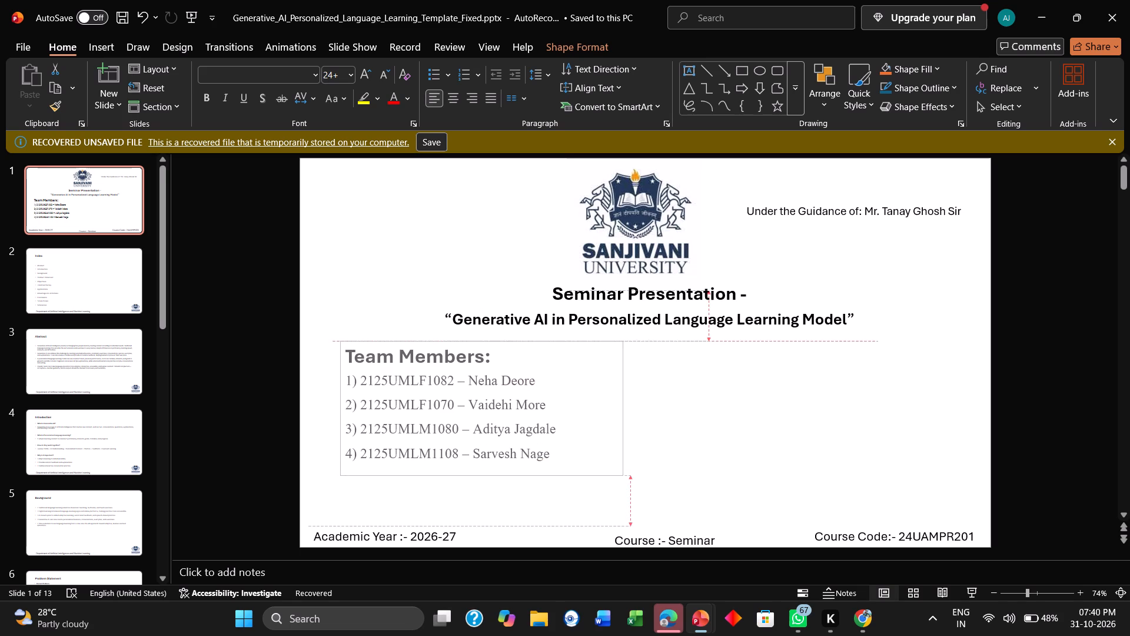
pyautogui.moveTo(483, 340); pyautogui.dragTo(484, 336)
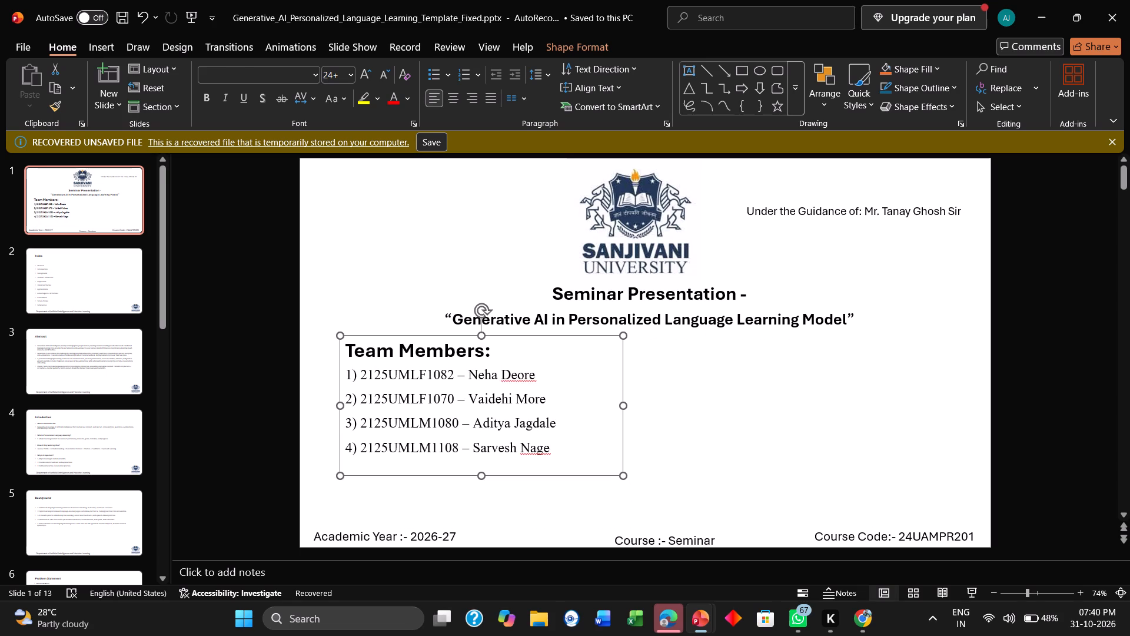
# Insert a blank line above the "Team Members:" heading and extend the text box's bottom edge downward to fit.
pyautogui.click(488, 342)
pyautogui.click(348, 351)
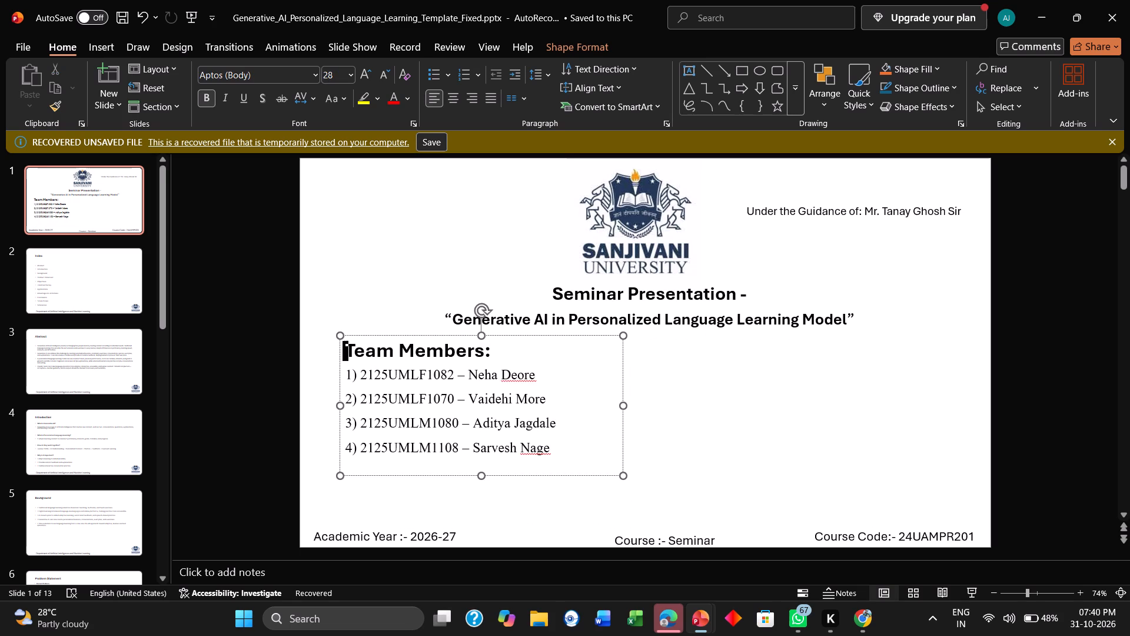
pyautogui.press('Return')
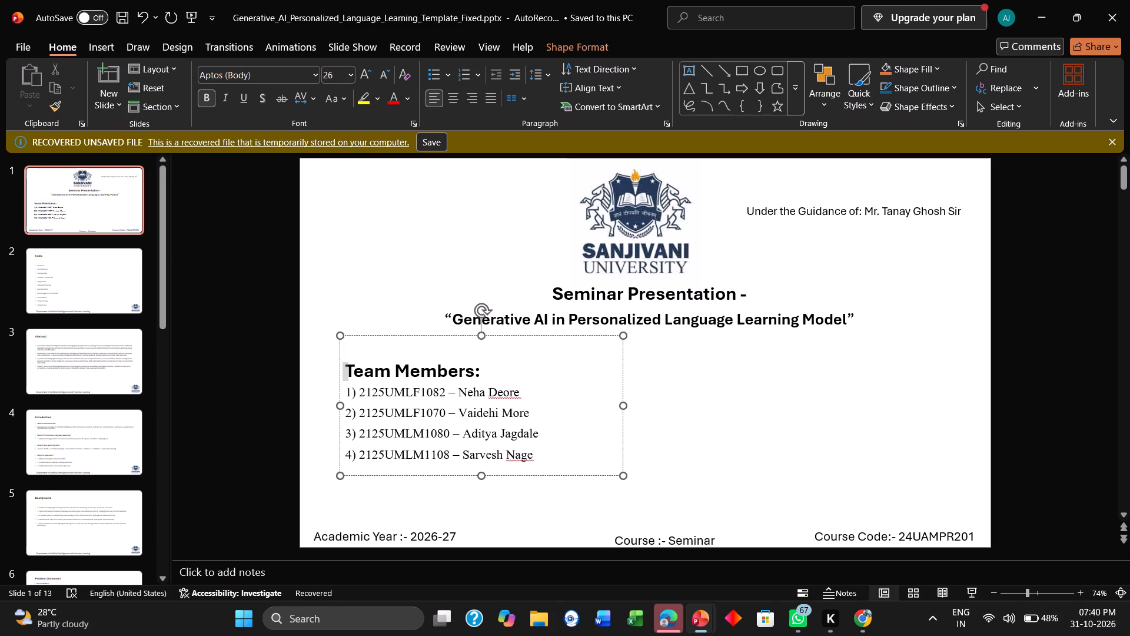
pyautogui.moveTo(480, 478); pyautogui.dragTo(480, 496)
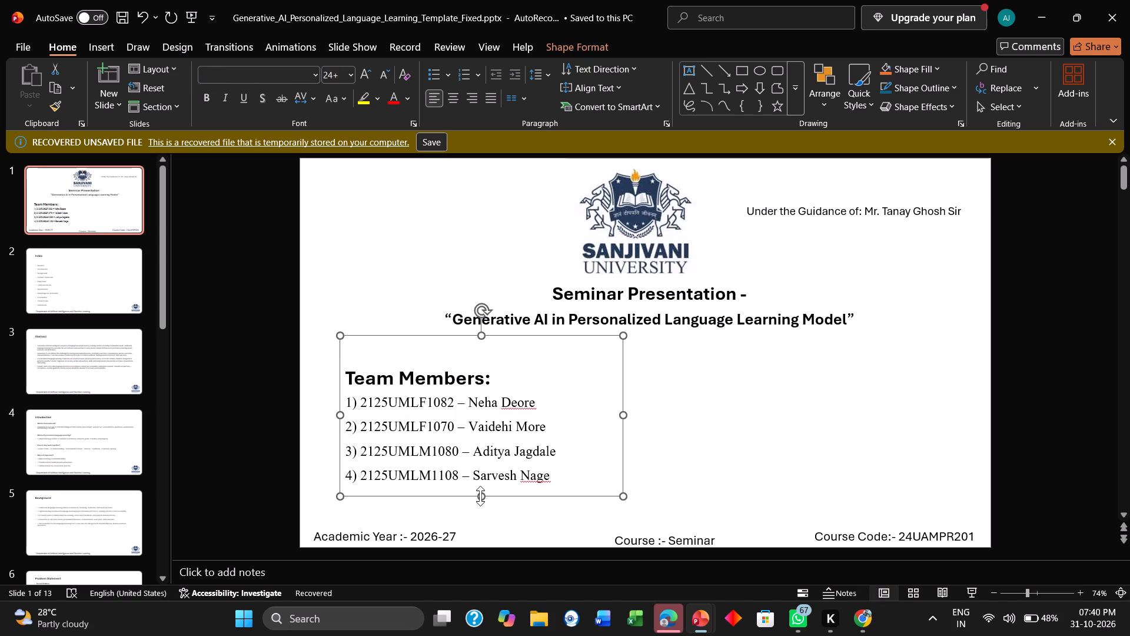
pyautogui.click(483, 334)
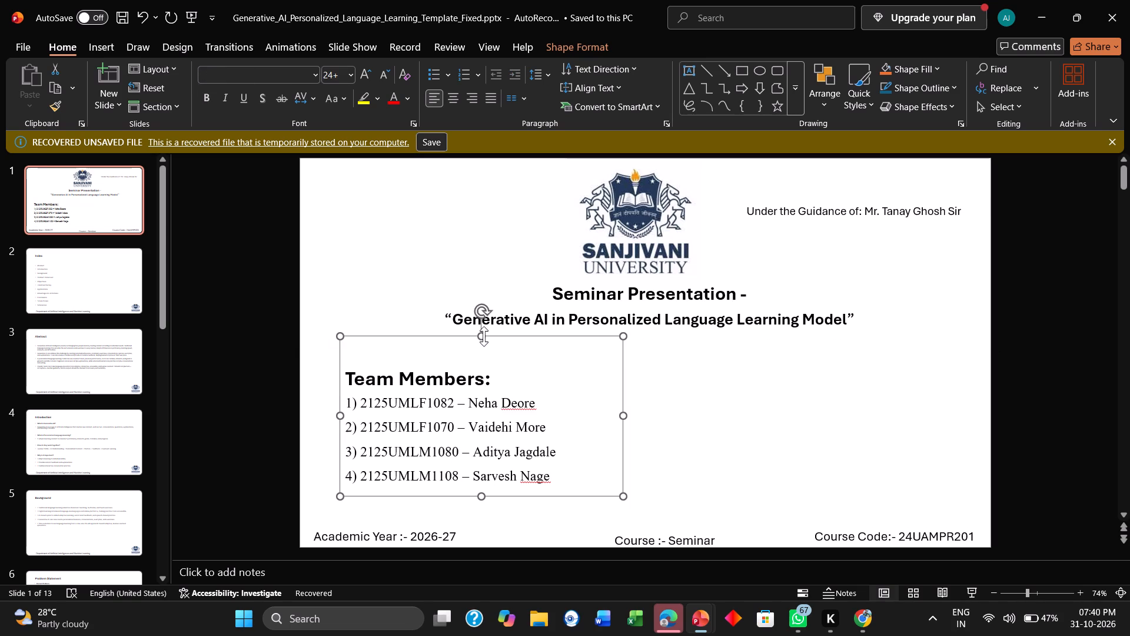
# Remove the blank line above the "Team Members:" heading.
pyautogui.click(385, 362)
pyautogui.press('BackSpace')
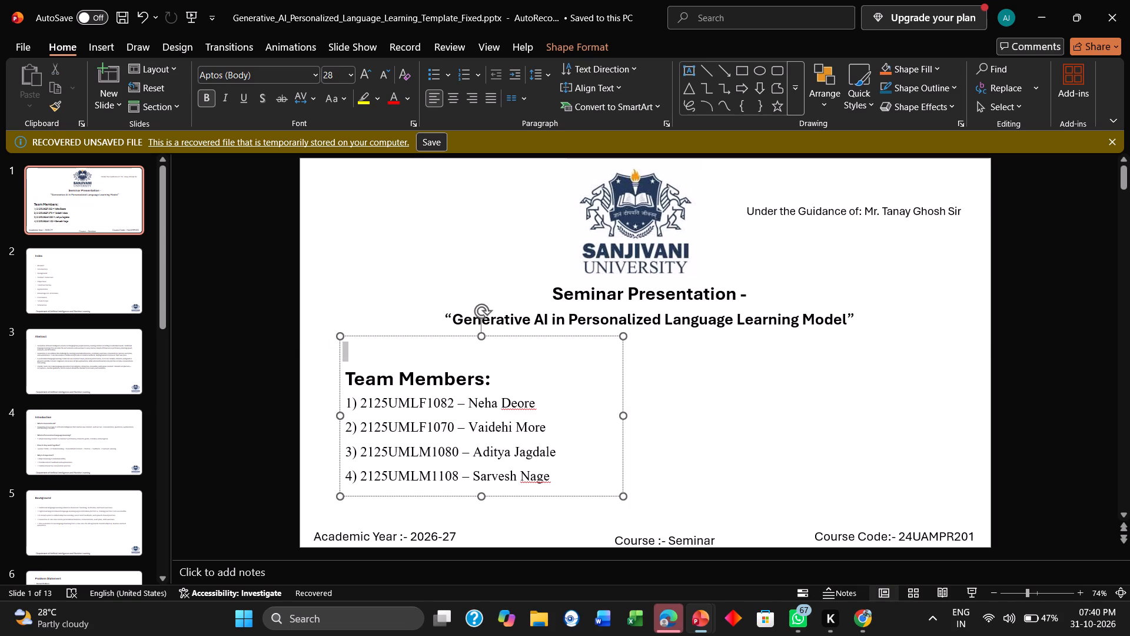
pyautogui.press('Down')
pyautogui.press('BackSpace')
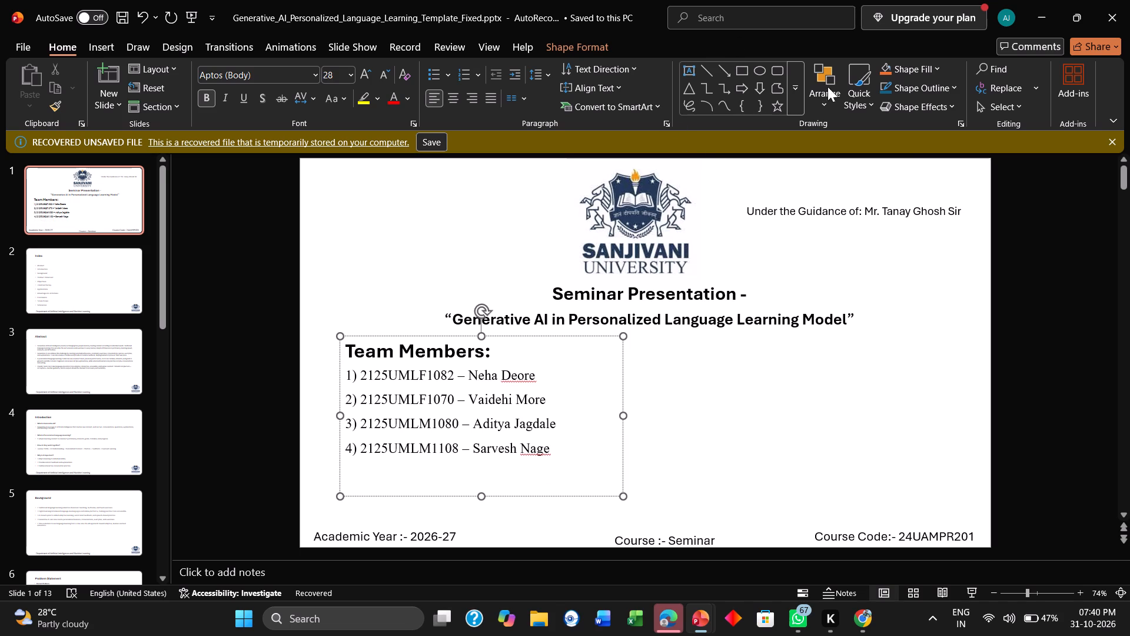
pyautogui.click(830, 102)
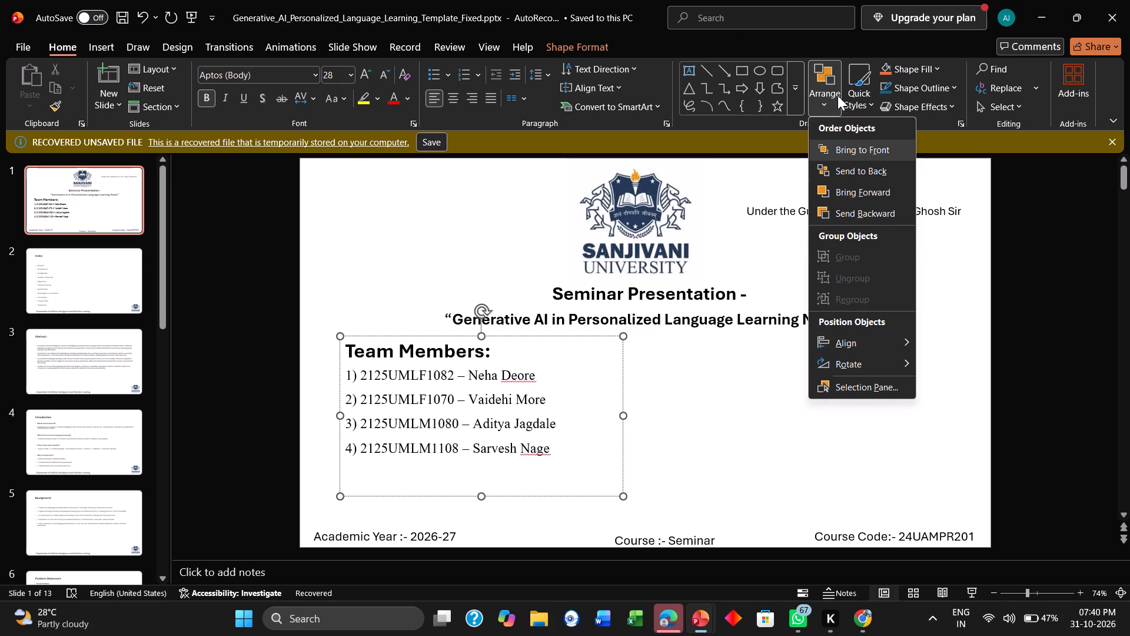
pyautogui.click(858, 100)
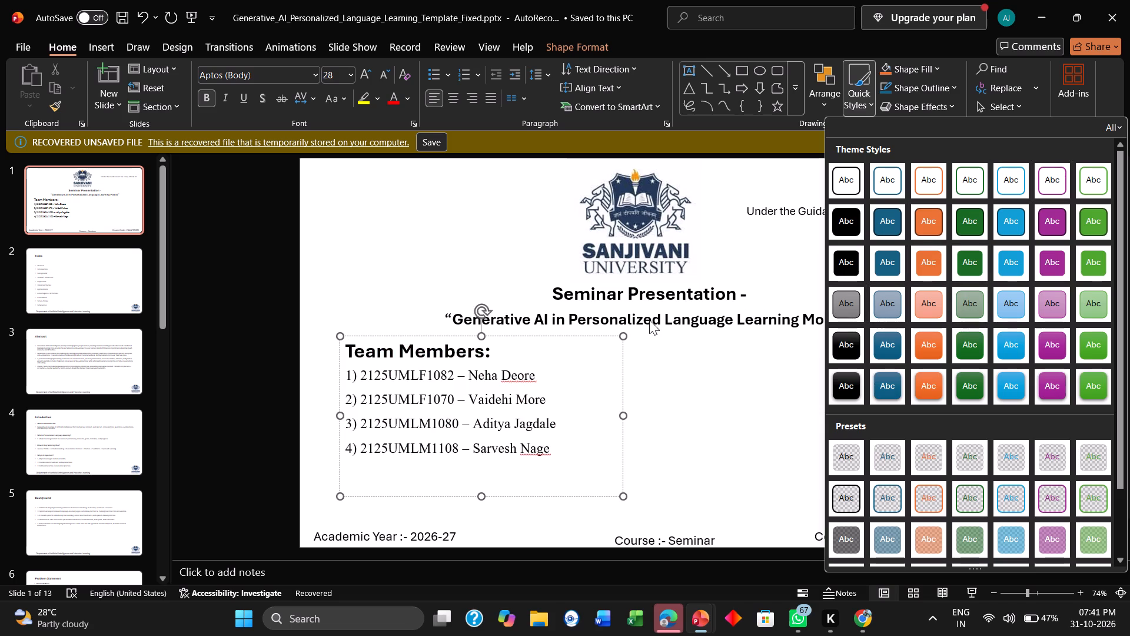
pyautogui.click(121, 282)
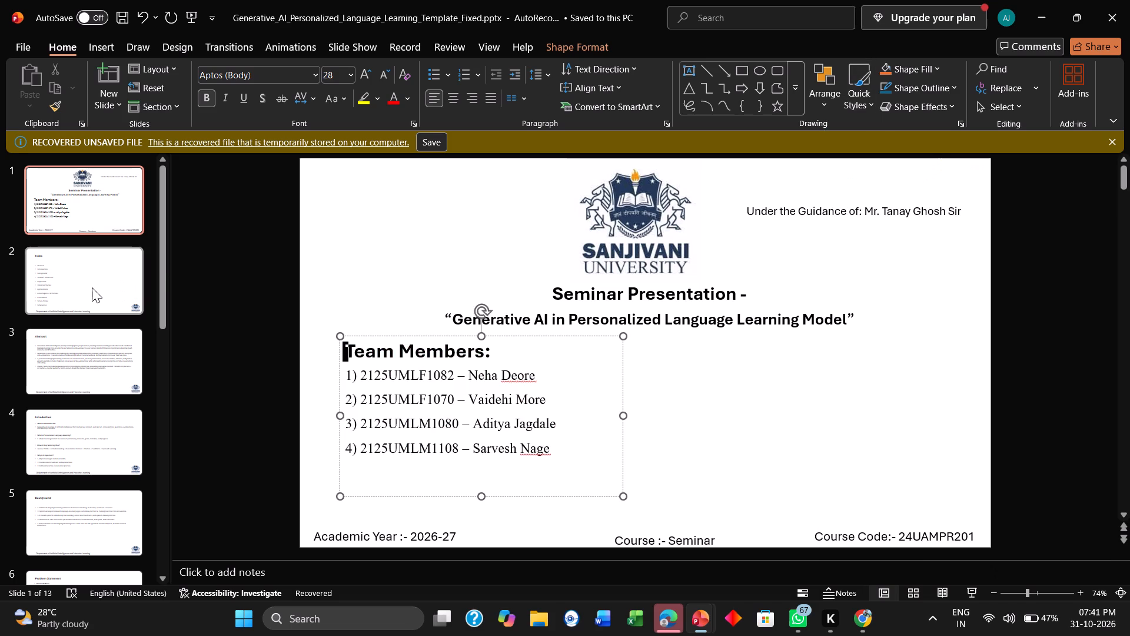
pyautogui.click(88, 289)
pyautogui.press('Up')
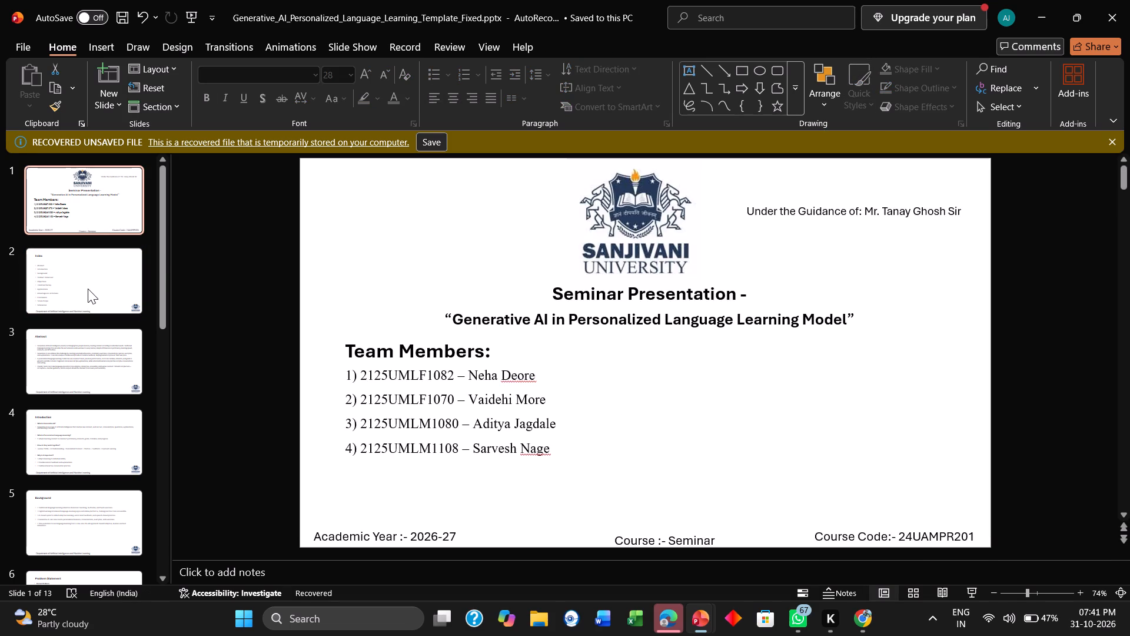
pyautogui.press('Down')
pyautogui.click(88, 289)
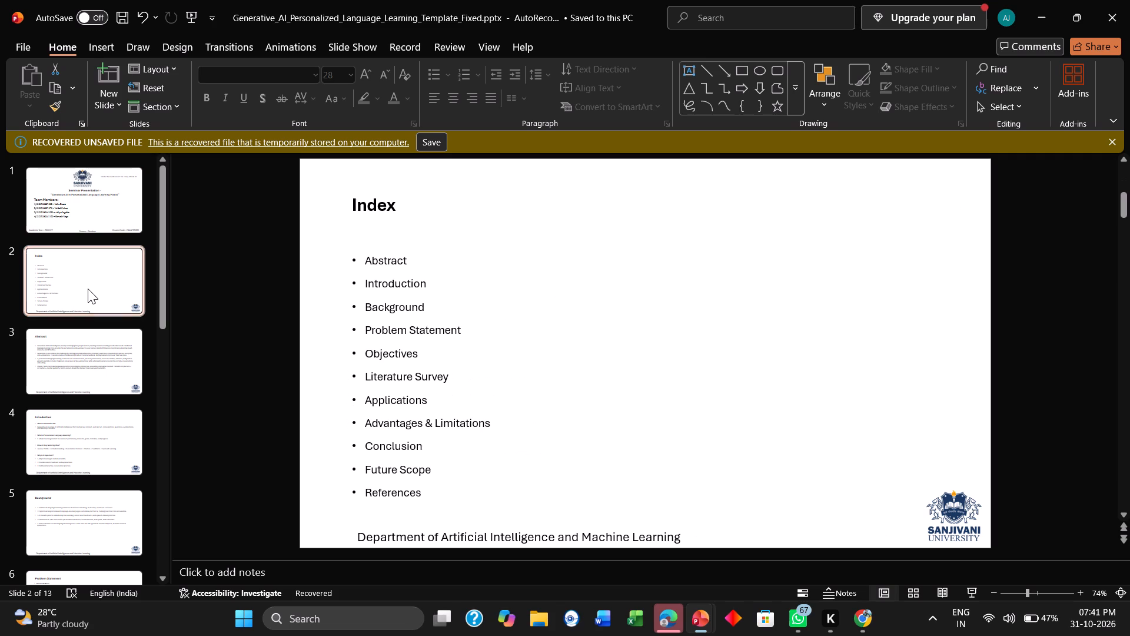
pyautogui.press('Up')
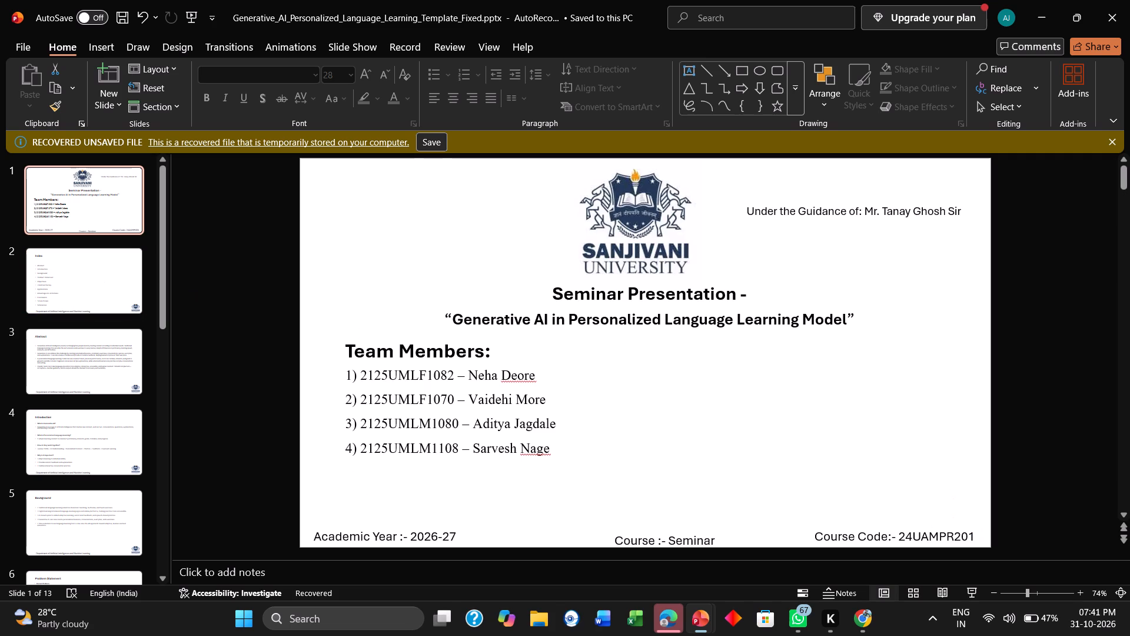
# Raise the bottom edge of the team members text box on slide 1 to just below the fourth entry.
pyautogui.click(533, 419)
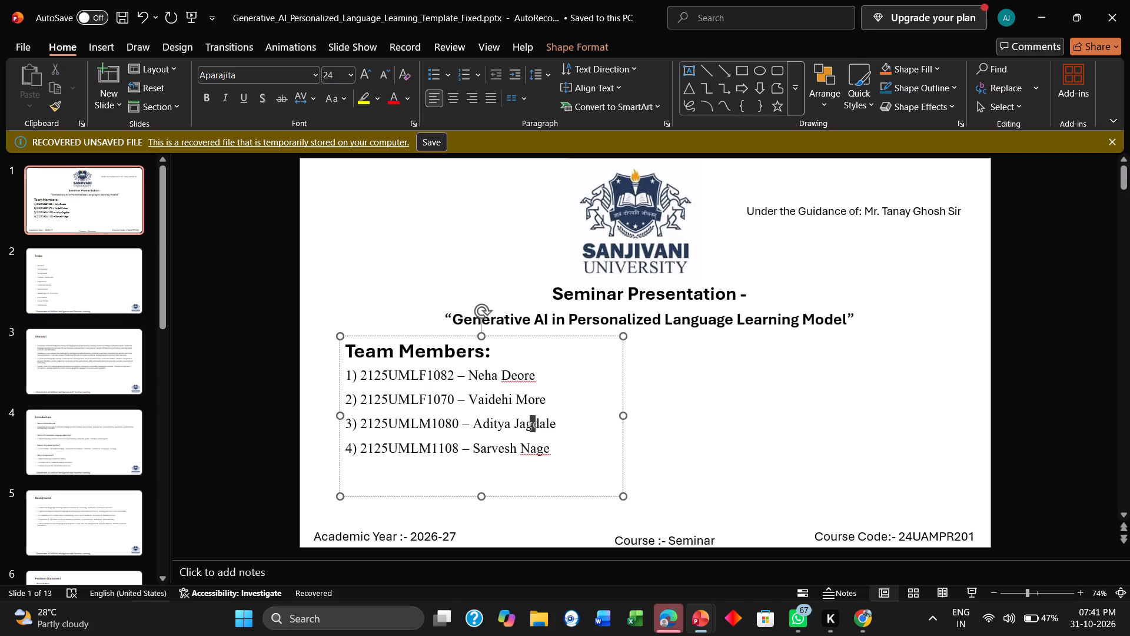
pyautogui.moveTo(478, 495); pyautogui.dragTo(478, 492)
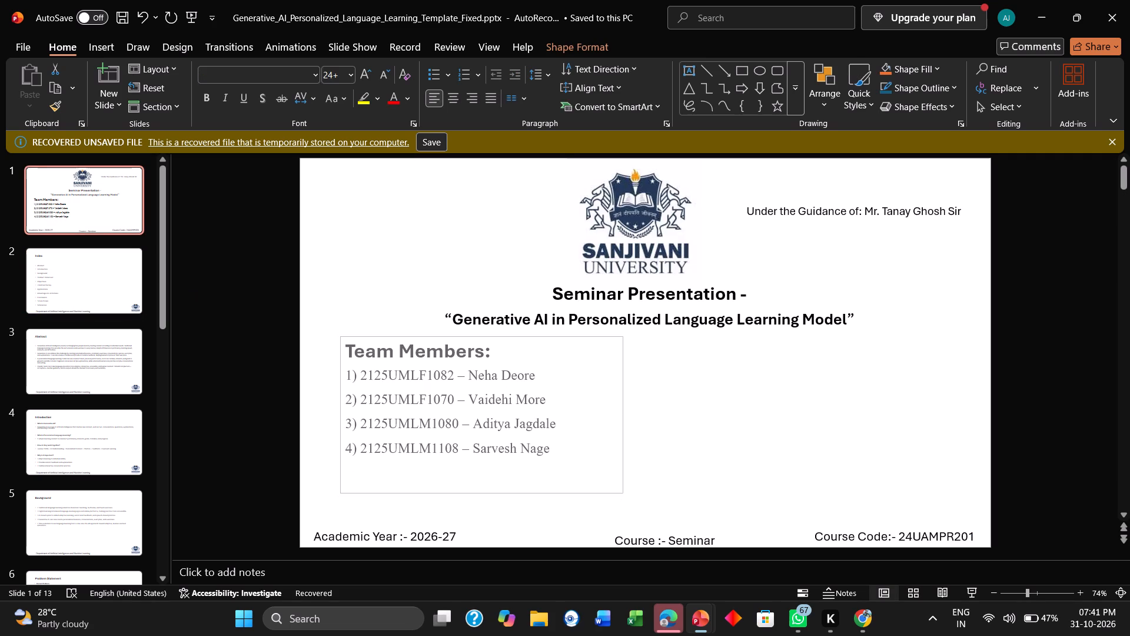
pyautogui.moveTo(478, 492); pyautogui.dragTo(479, 477)
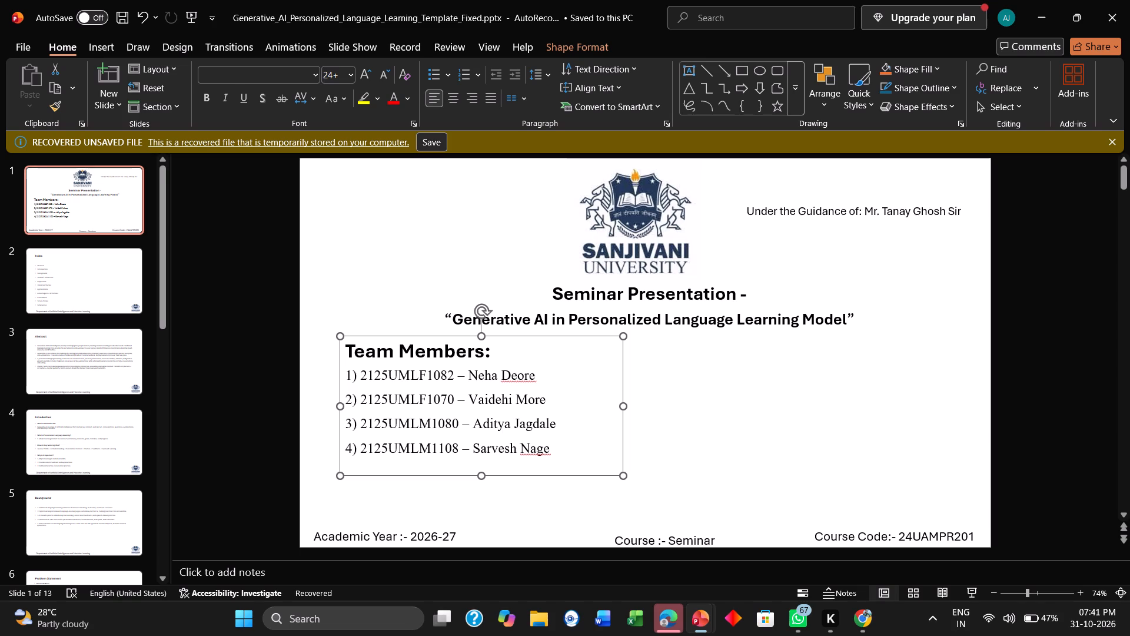
# Apply hollow square bullets to the four team member entries, keeping automatic numbering set to None.
pyautogui.moveTo(553, 450); pyautogui.dragTo(318, 379)
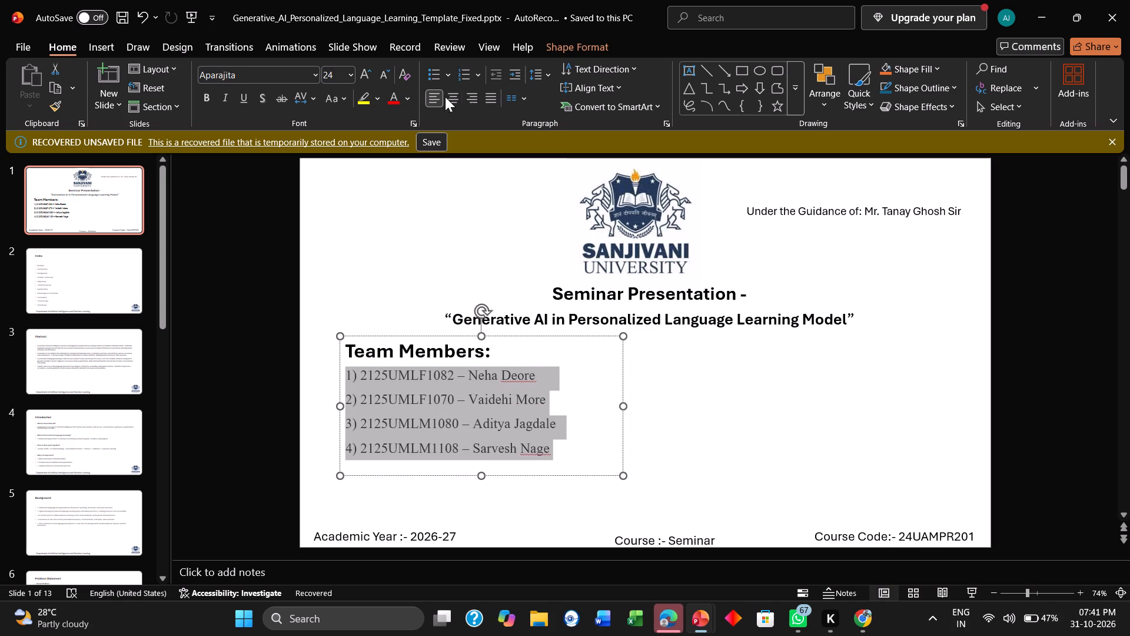
pyautogui.click(476, 75)
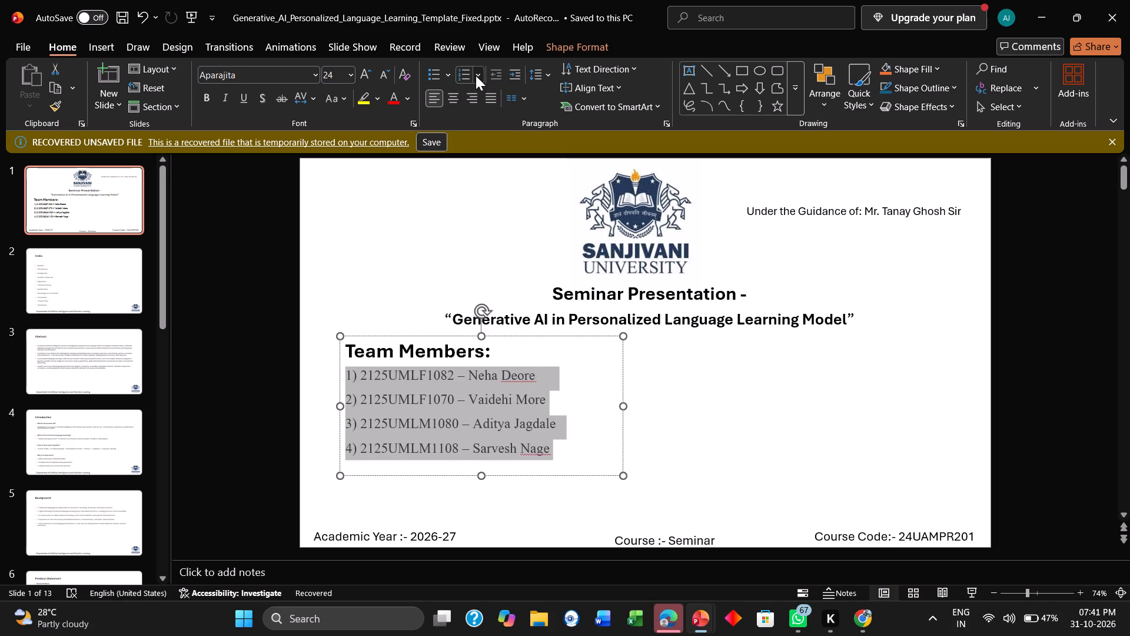
pyautogui.click(481, 65)
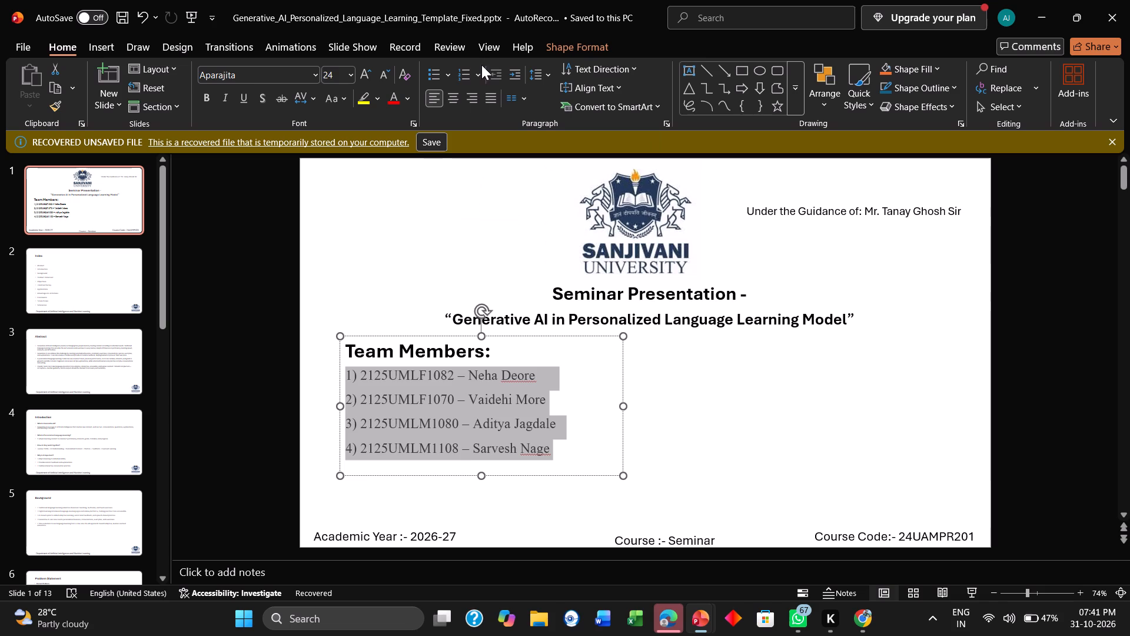
pyautogui.click(481, 79)
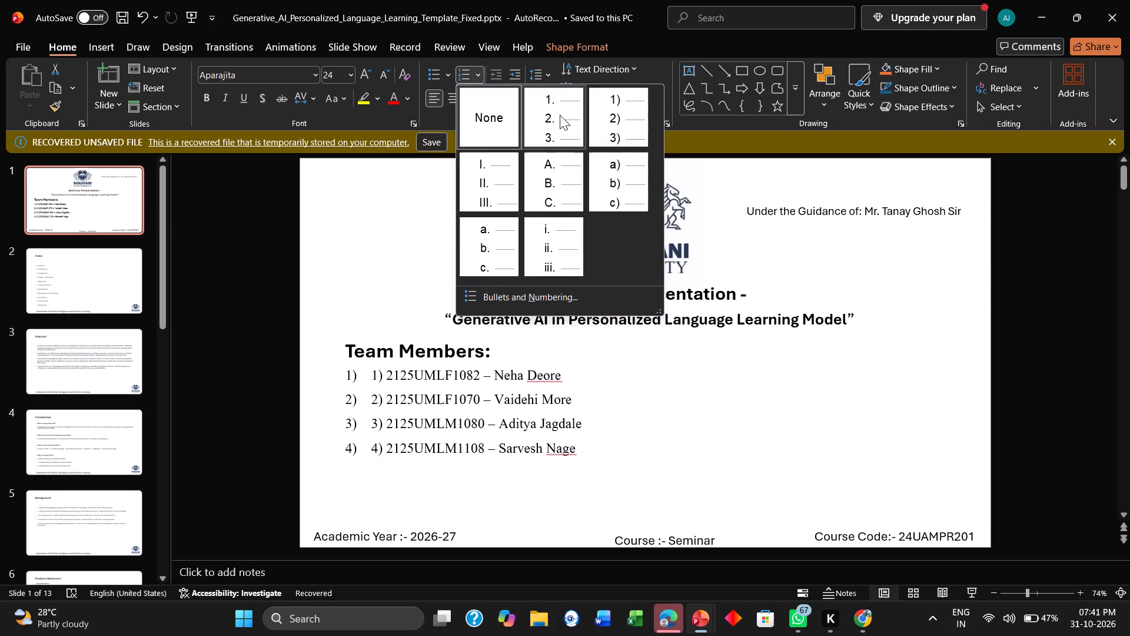
pyautogui.click(490, 111)
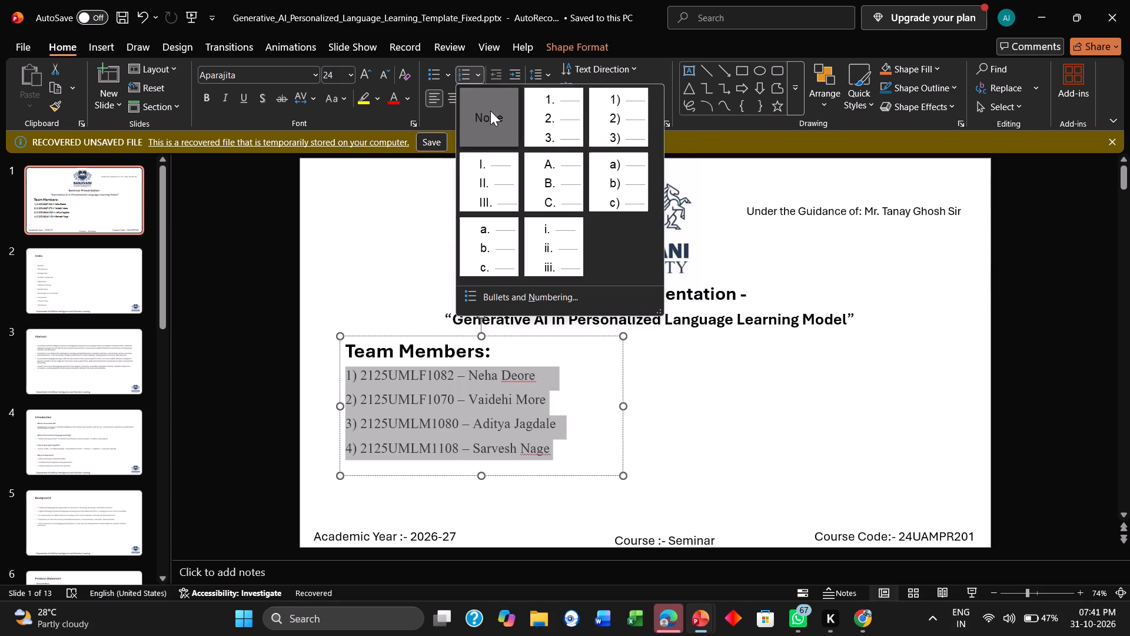
pyautogui.click(441, 73)
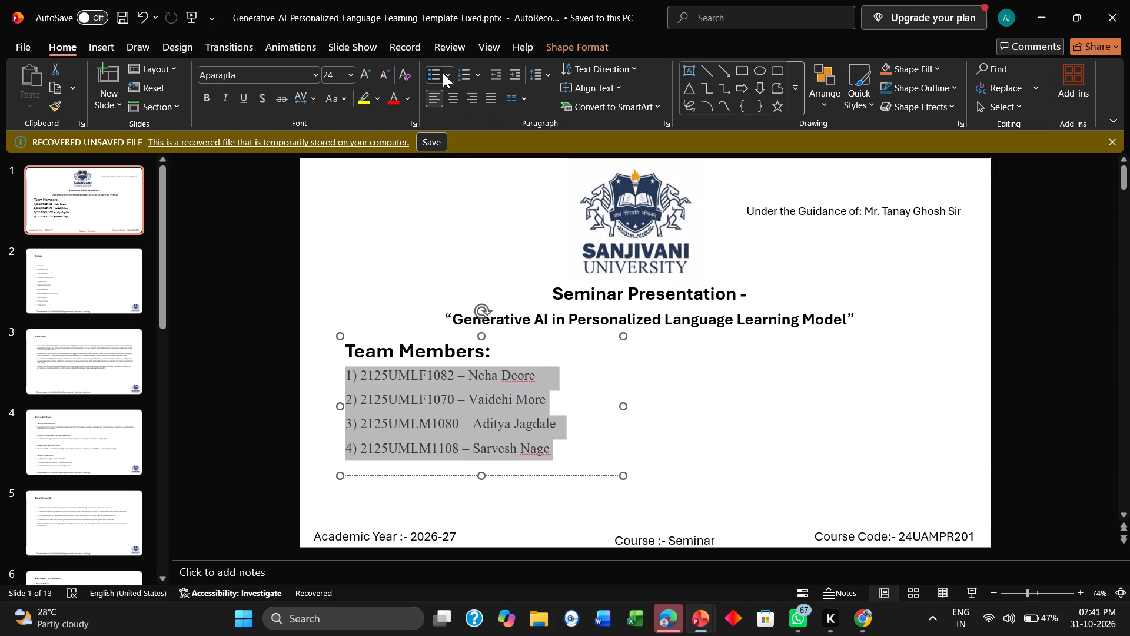
pyautogui.click(445, 73)
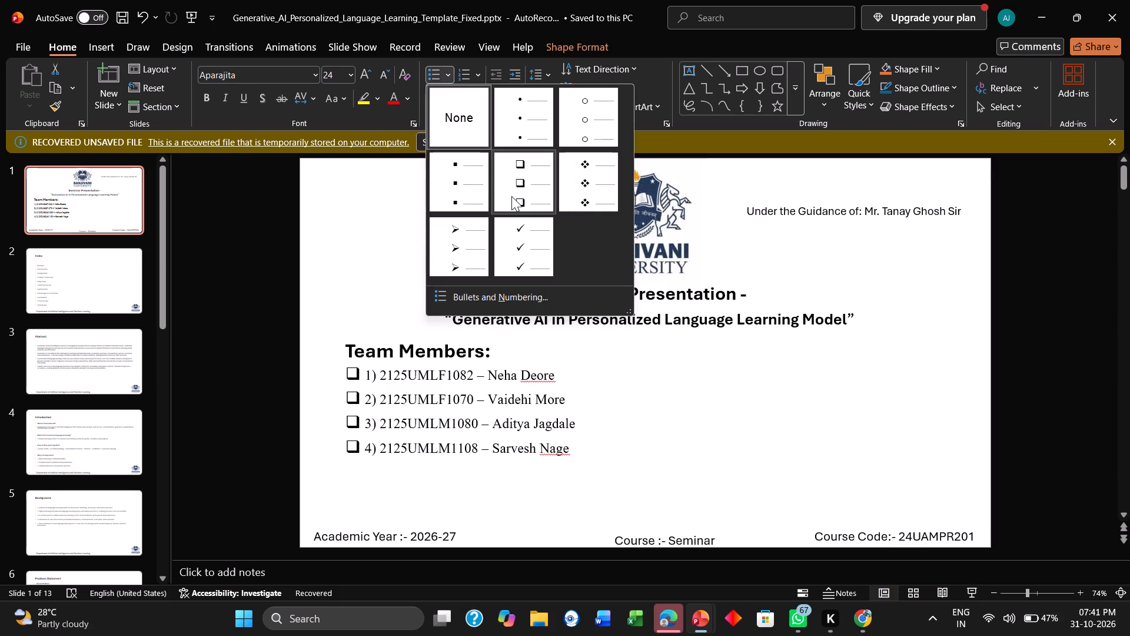
pyautogui.click(511, 196)
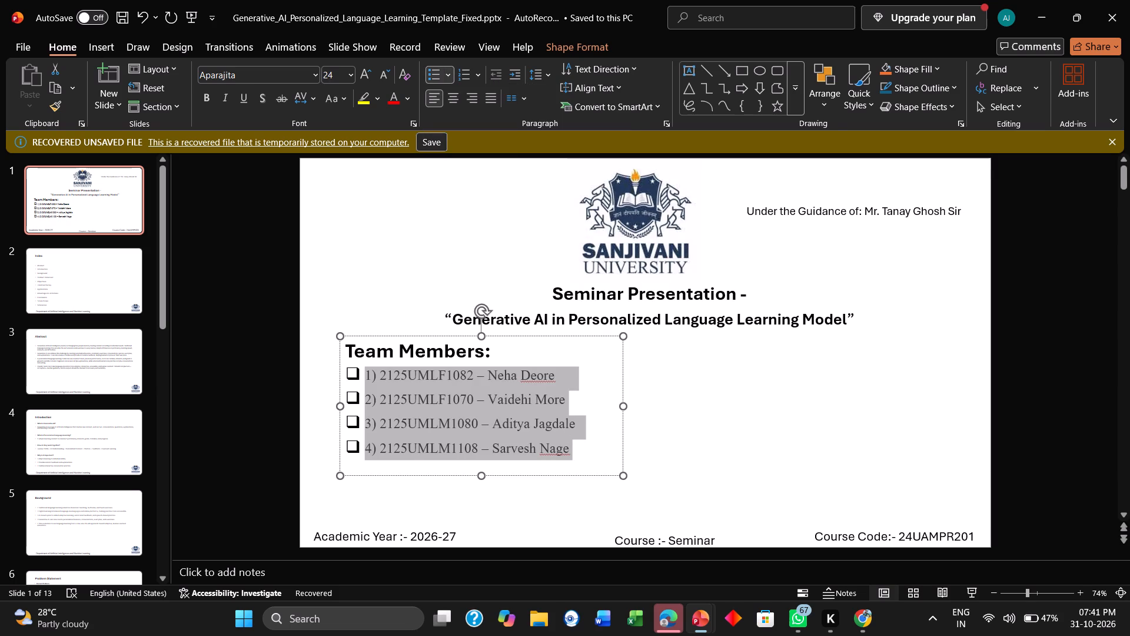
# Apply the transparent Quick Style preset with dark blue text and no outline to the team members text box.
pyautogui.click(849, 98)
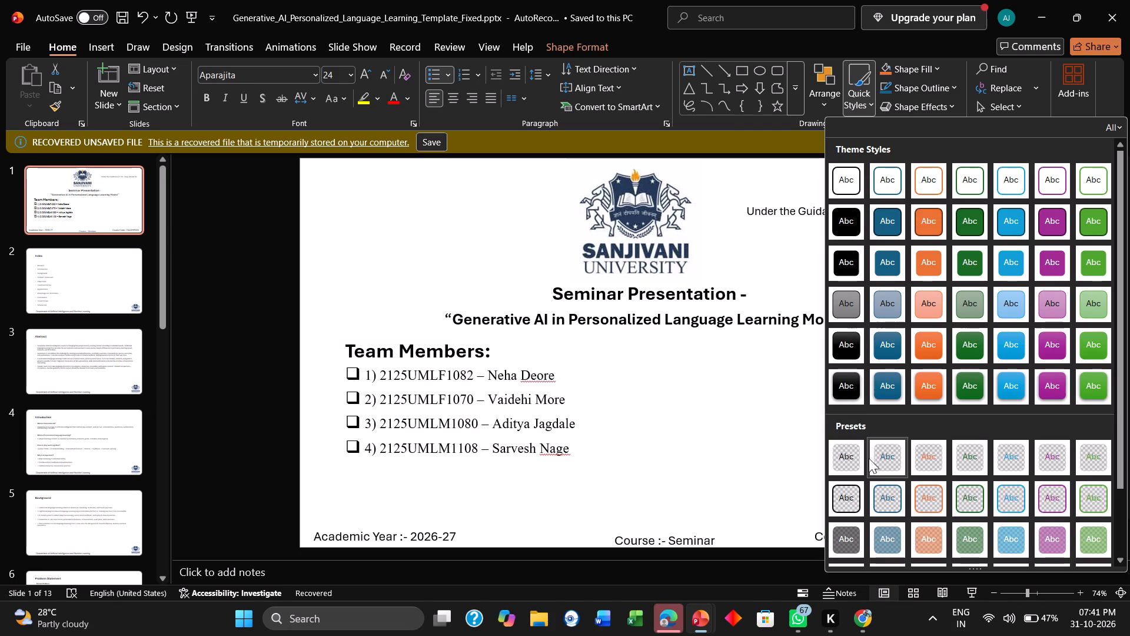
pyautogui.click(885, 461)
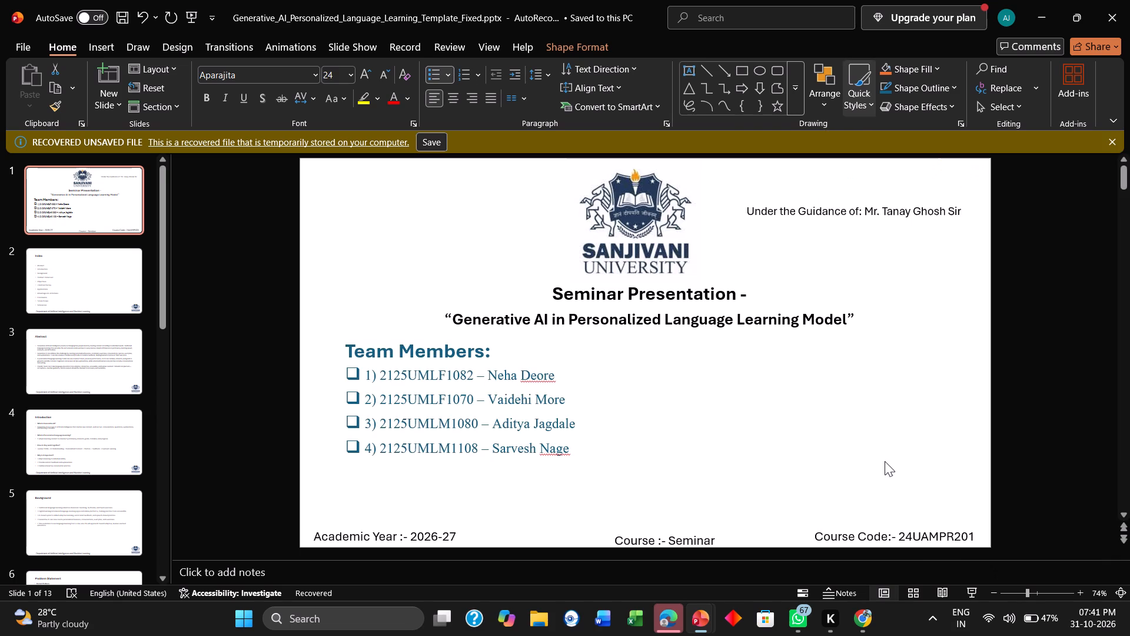
# Apply the transparent Quick Style preset with dark blue text and a matching outline to the team members text box.
pyautogui.click(604, 427)
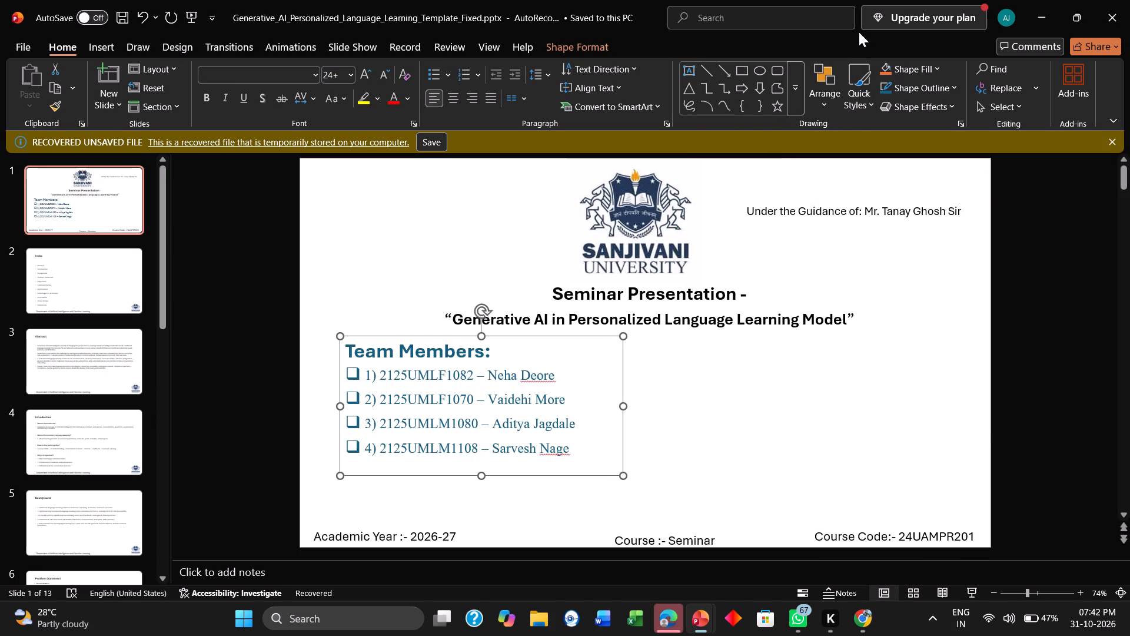
pyautogui.click(866, 100)
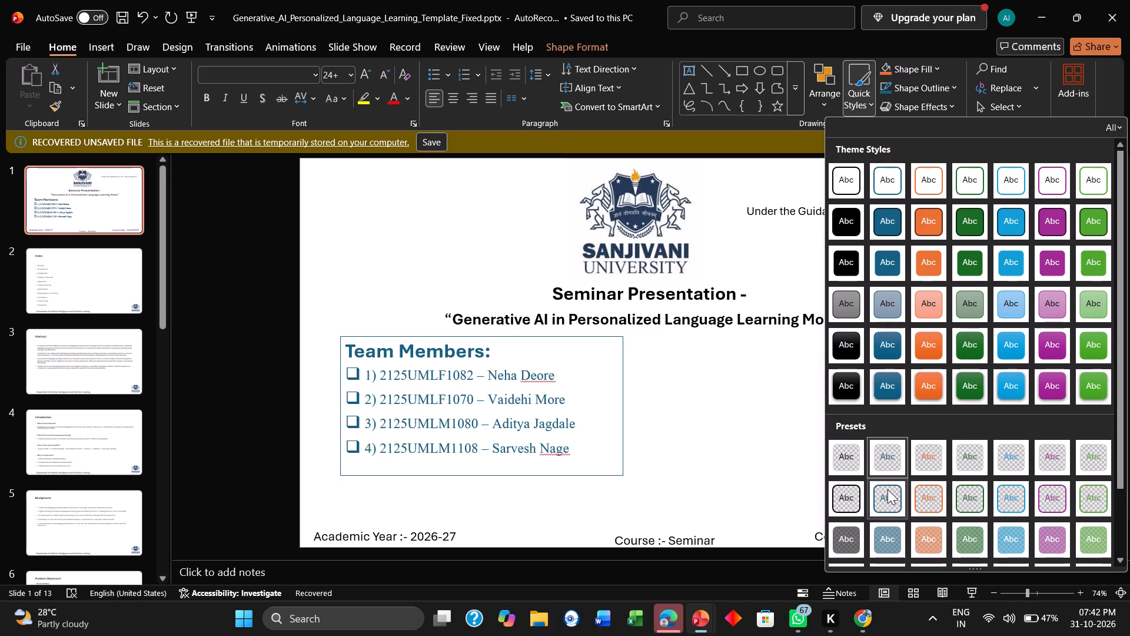
pyautogui.click(888, 489)
pyautogui.click(674, 413)
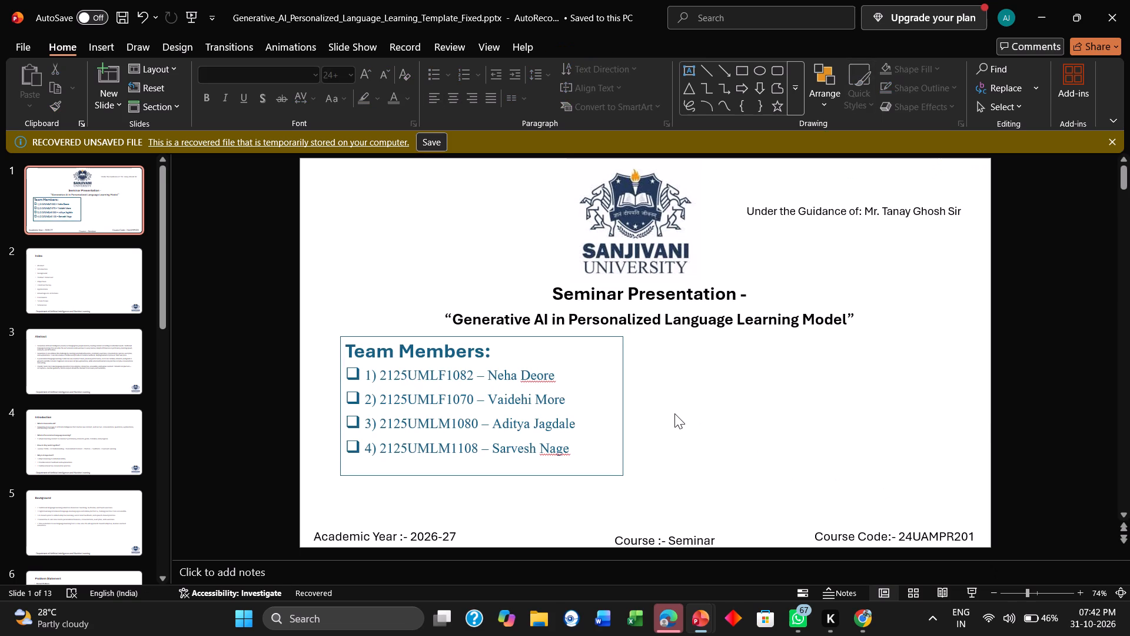
# Switch to Chrome and browse the image results for "generative ai in language learning".
pyautogui.click(849, 625)
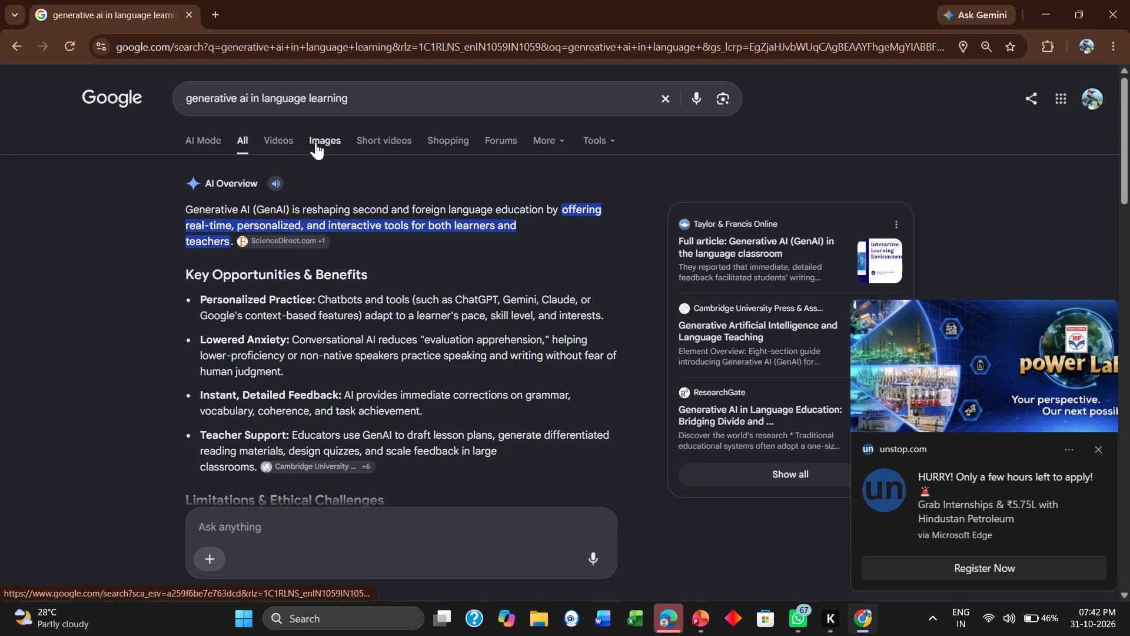
pyautogui.click(315, 142)
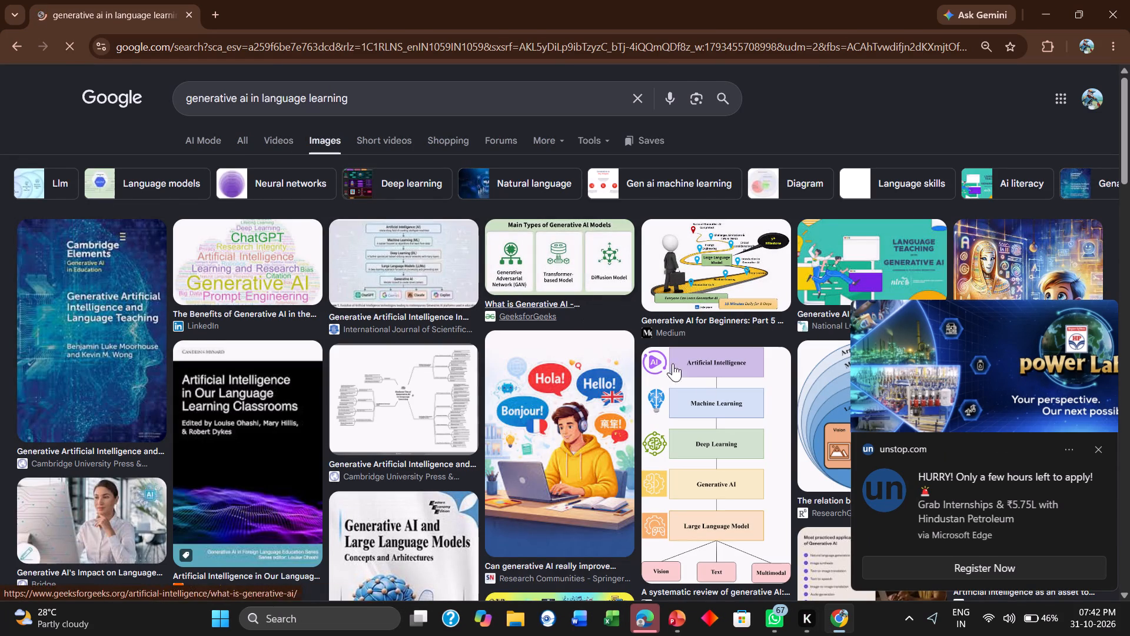
pyautogui.click(1103, 451)
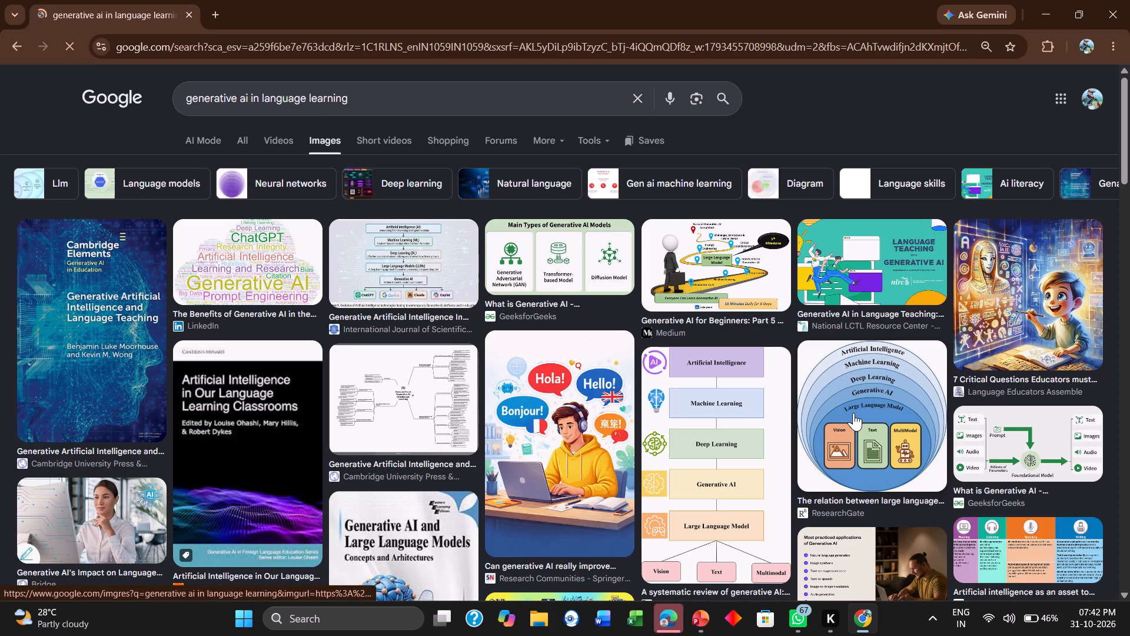
pyautogui.scroll(-1, 634, 443)
pyautogui.scroll(-1, 610, 327)
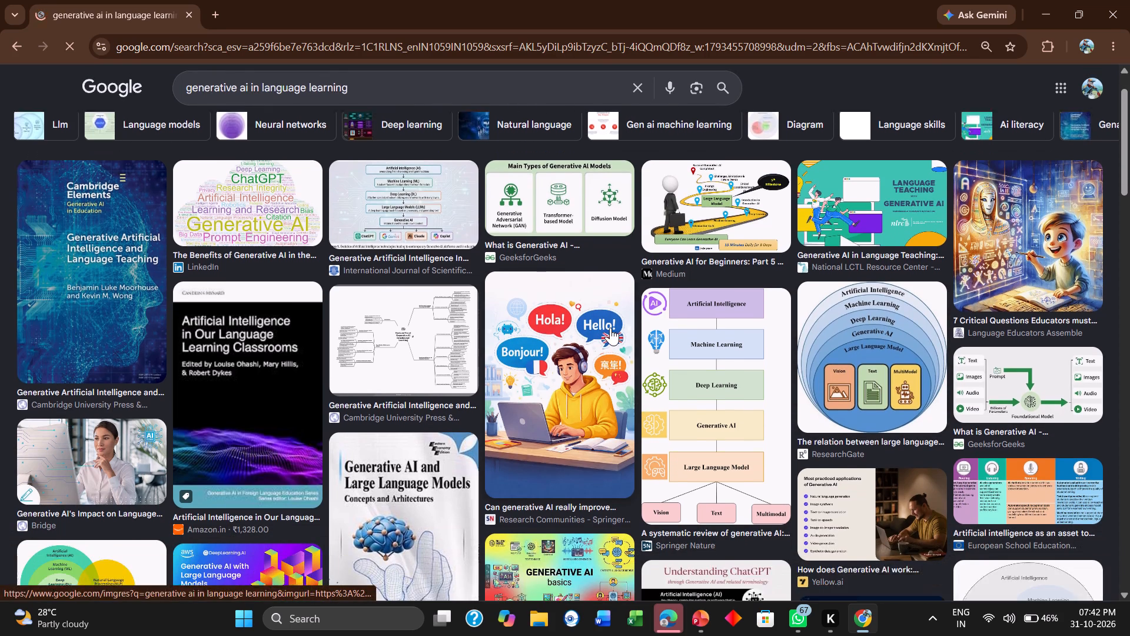
pyautogui.scroll(-1, 610, 327)
pyautogui.scroll(-2, 416, 302)
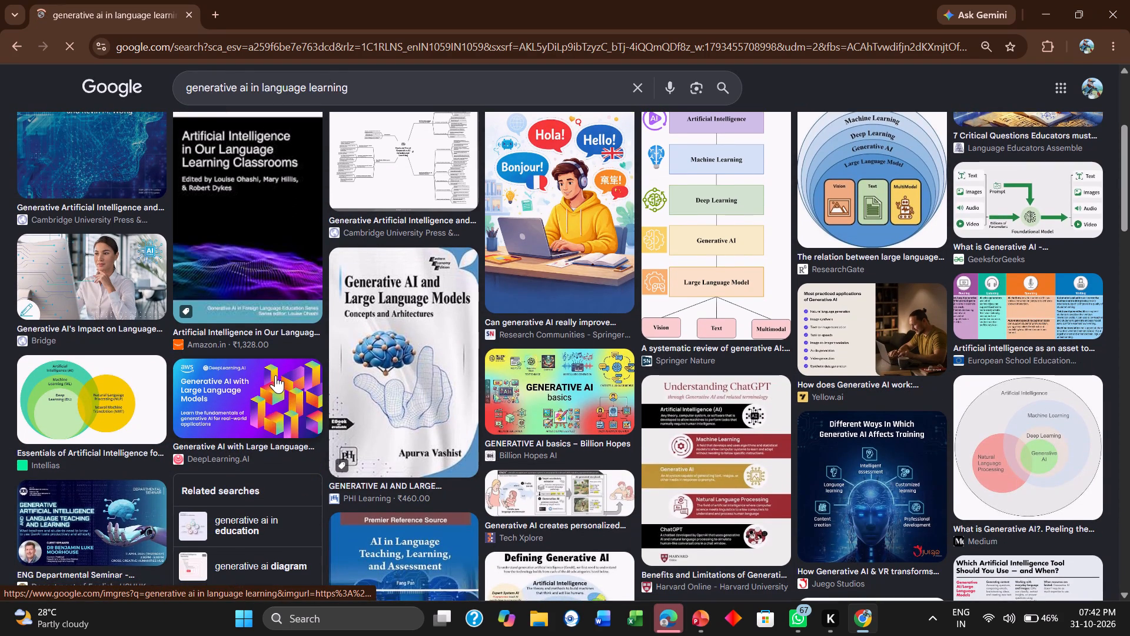
pyautogui.scroll(-1, 210, 387)
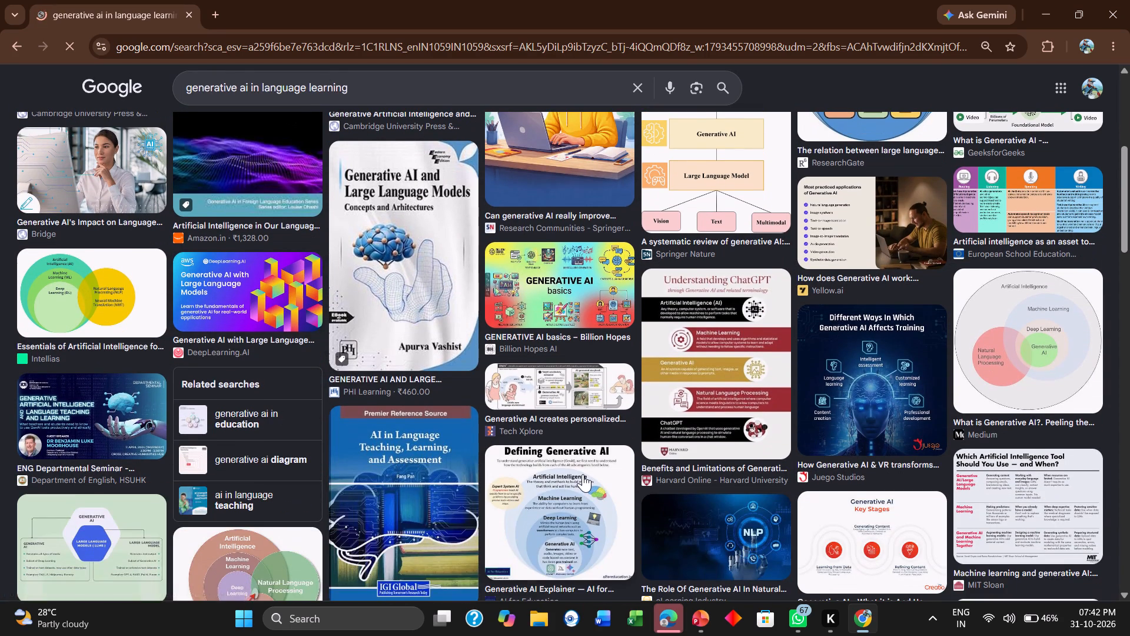
pyautogui.scroll(-2, 583, 474)
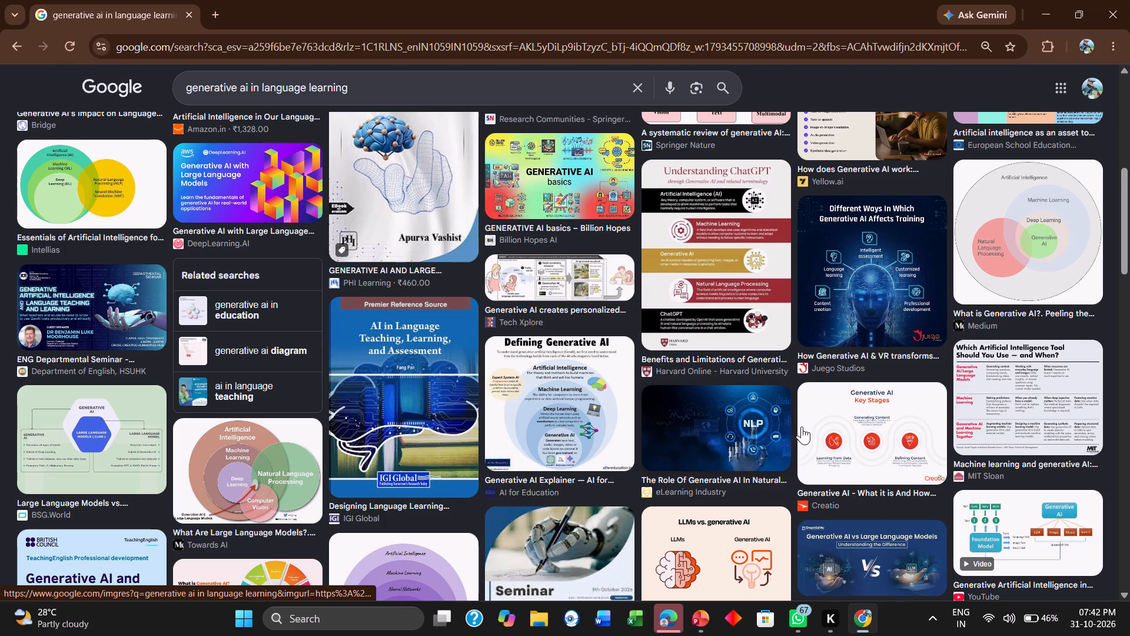
# Preview Creatio's "Generative AI Key Stages" image and look through more of the image results for a suitable picture.
pyautogui.click(822, 429)
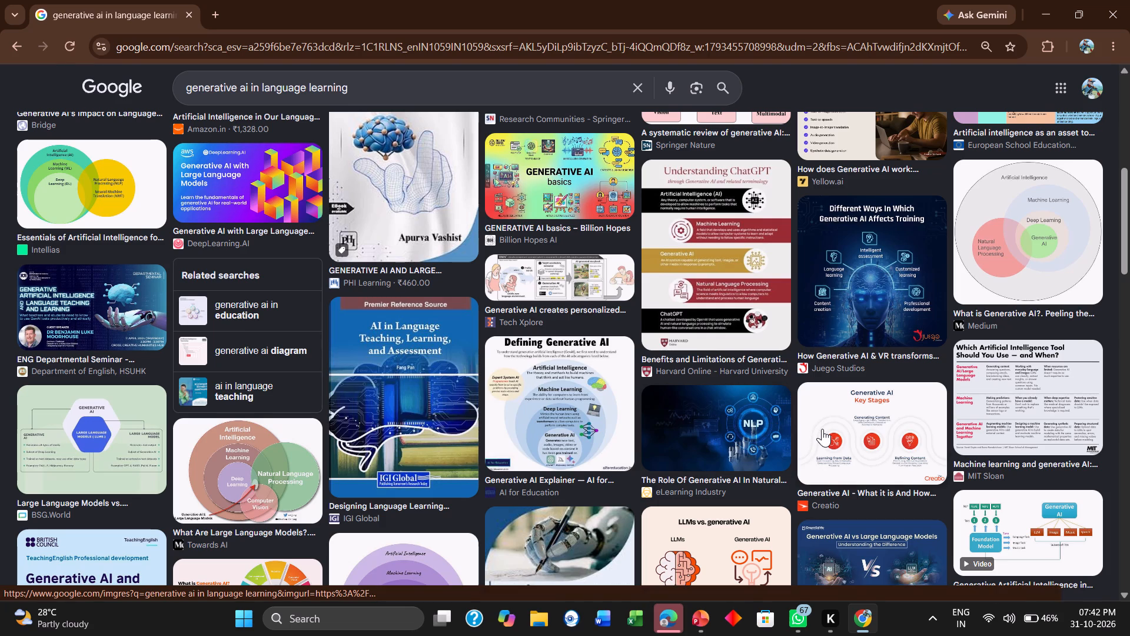
pyautogui.scroll(-2, 600, 355)
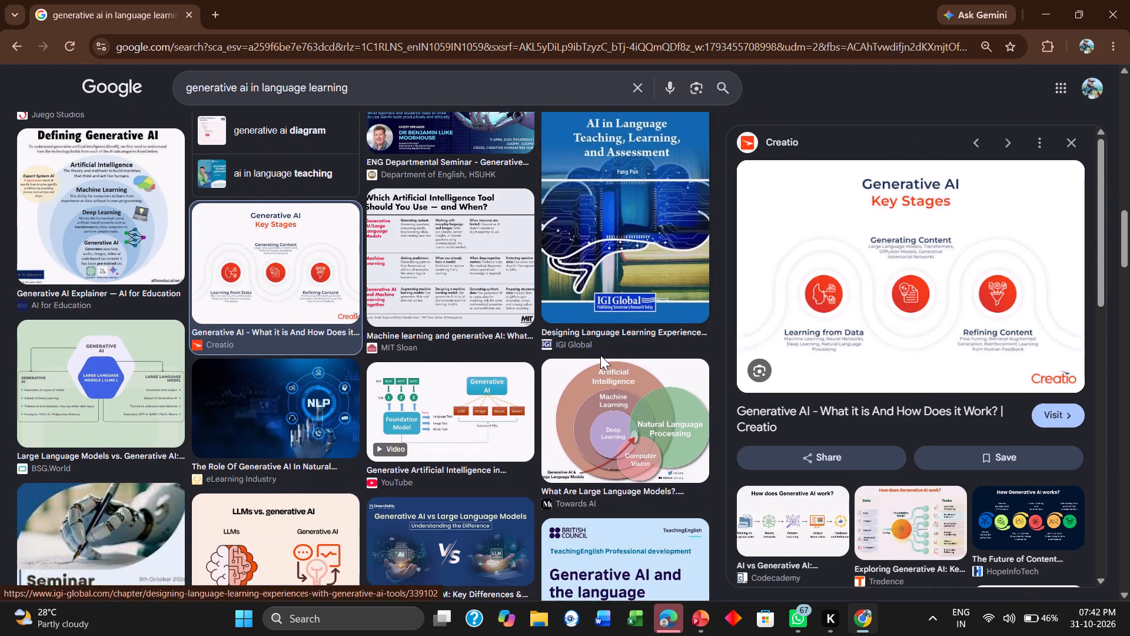
pyautogui.scroll(-1, 600, 355)
pyautogui.scroll(-3, 483, 404)
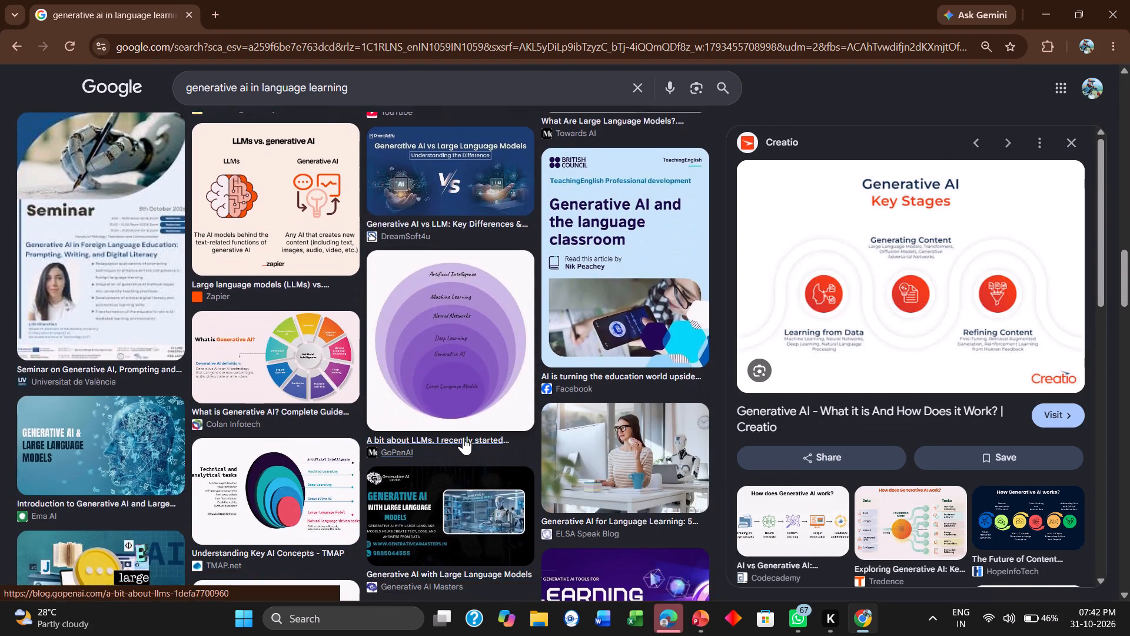
pyautogui.scroll(-5, 463, 437)
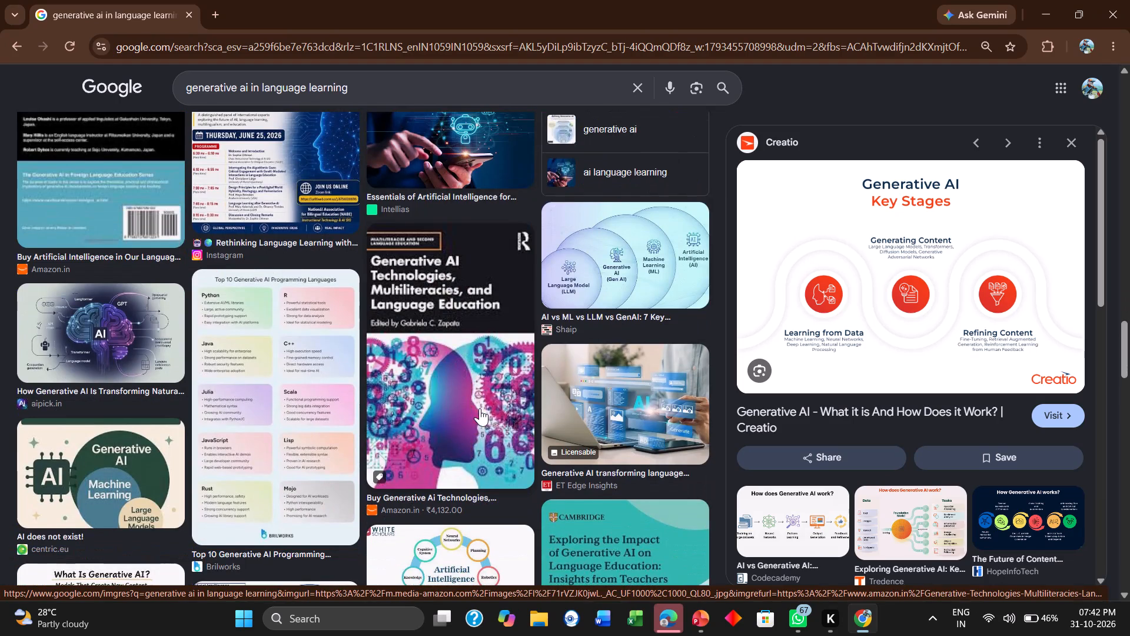
pyautogui.scroll(-6, 480, 408)
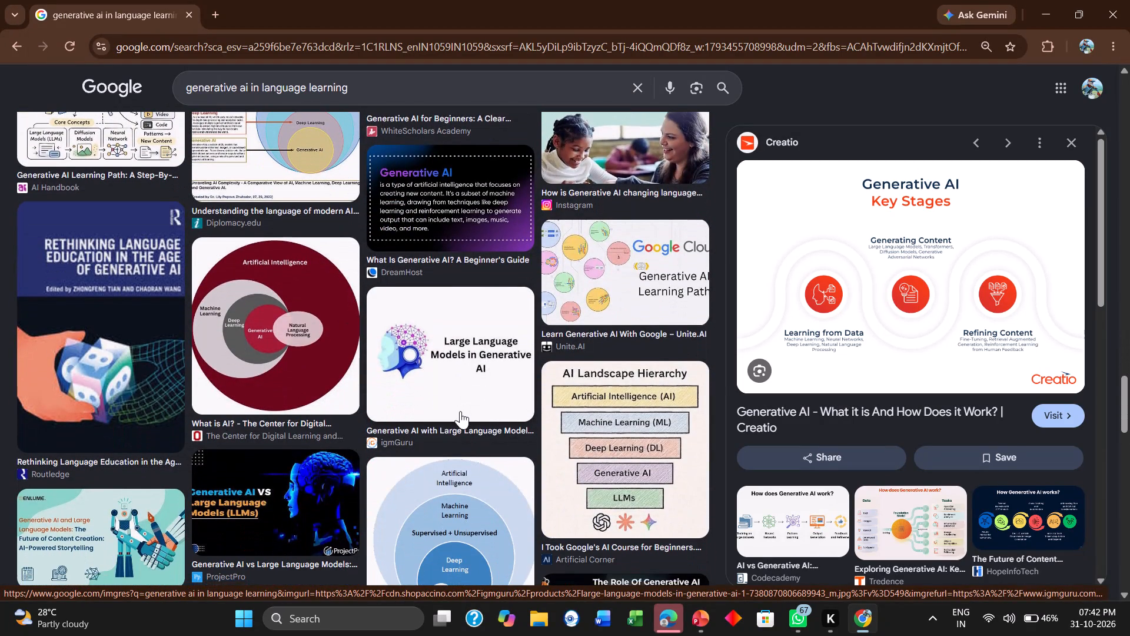
# Preview igmGuru's "Large Language Models in Generative AI" image and examine its related images and the remaining results.
pyautogui.click(471, 374)
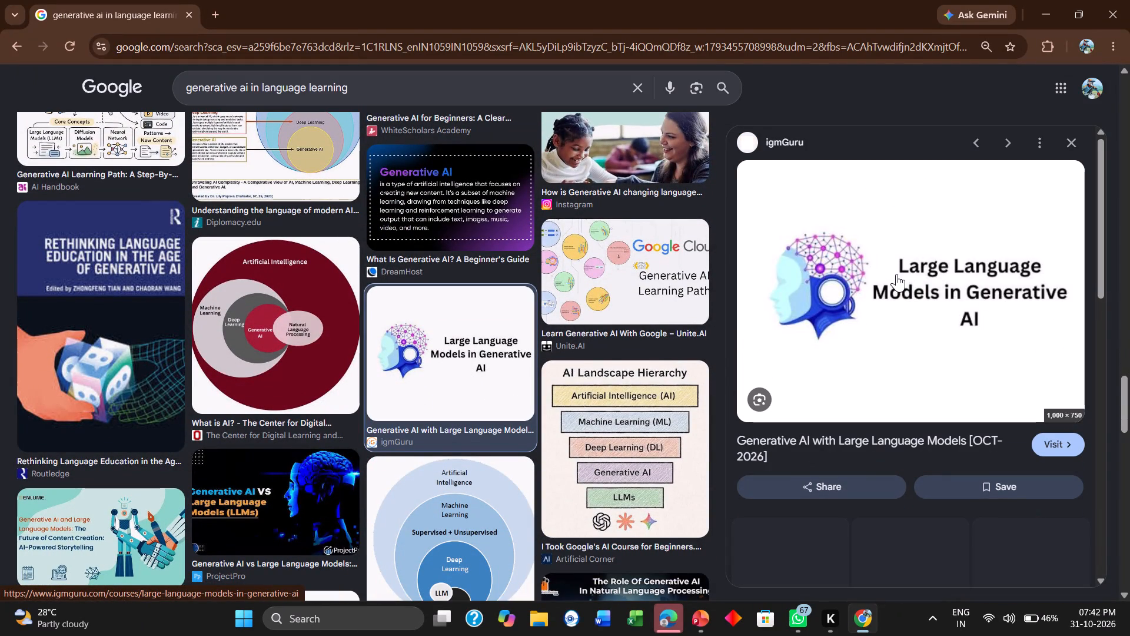
pyautogui.scroll(-1, 917, 320)
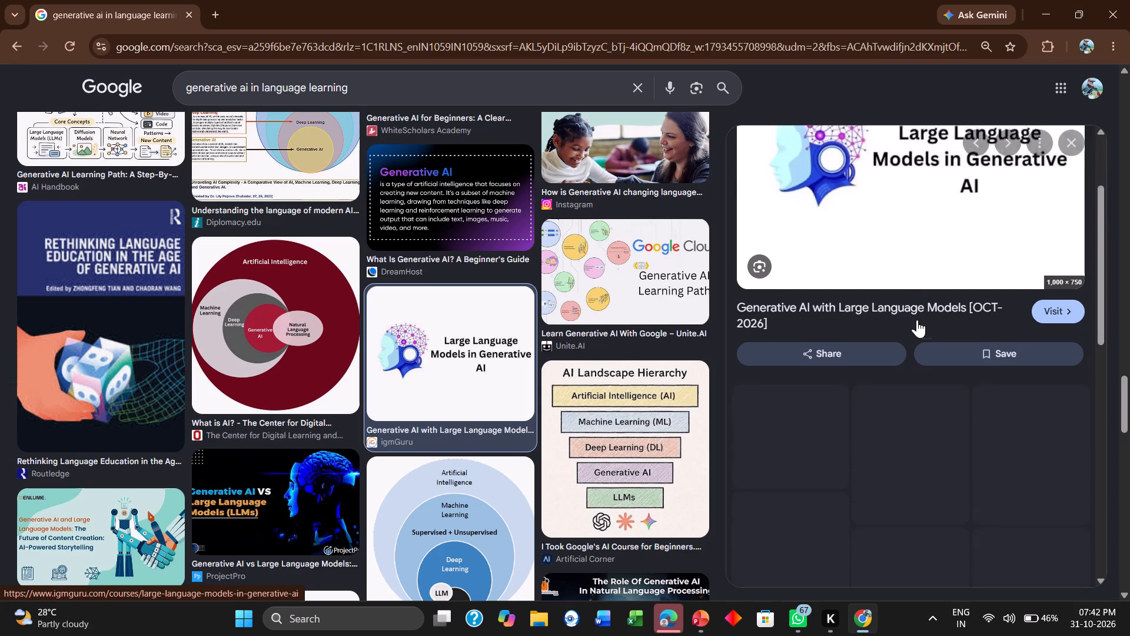
pyautogui.scroll(-2, 917, 320)
pyautogui.scroll(-4, 454, 429)
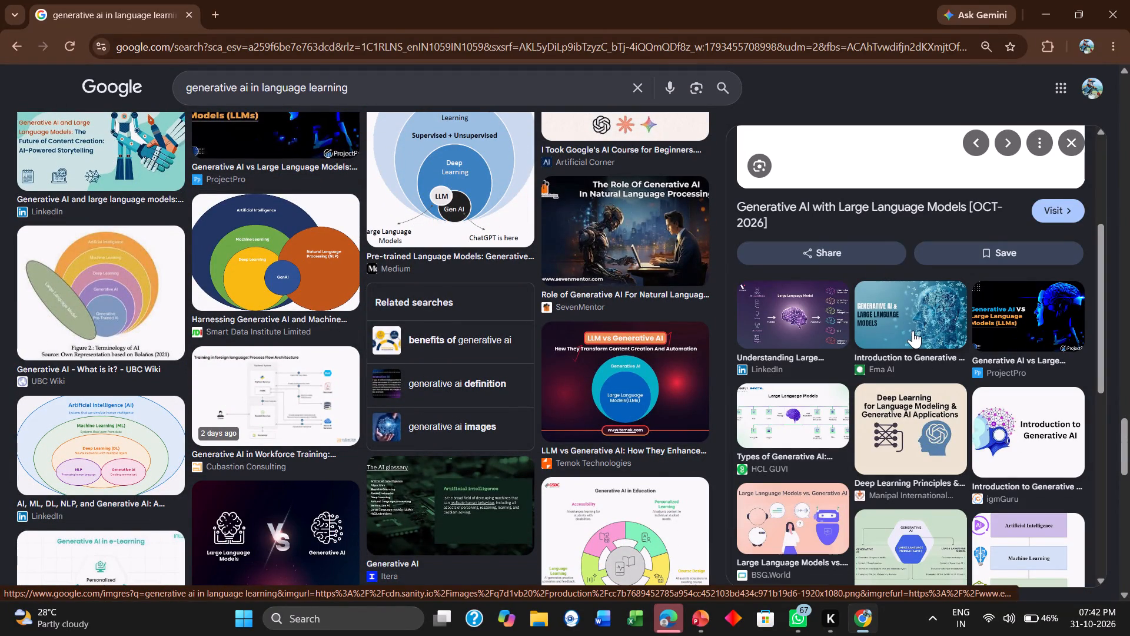
pyautogui.scroll(-3, 922, 388)
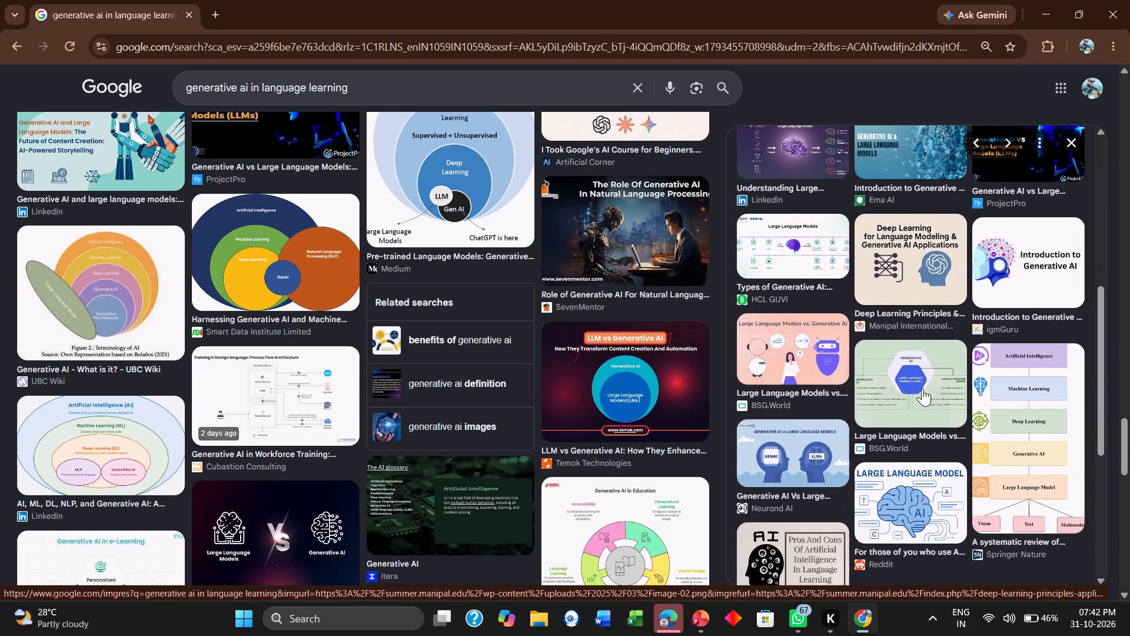
pyautogui.scroll(-3, 820, 439)
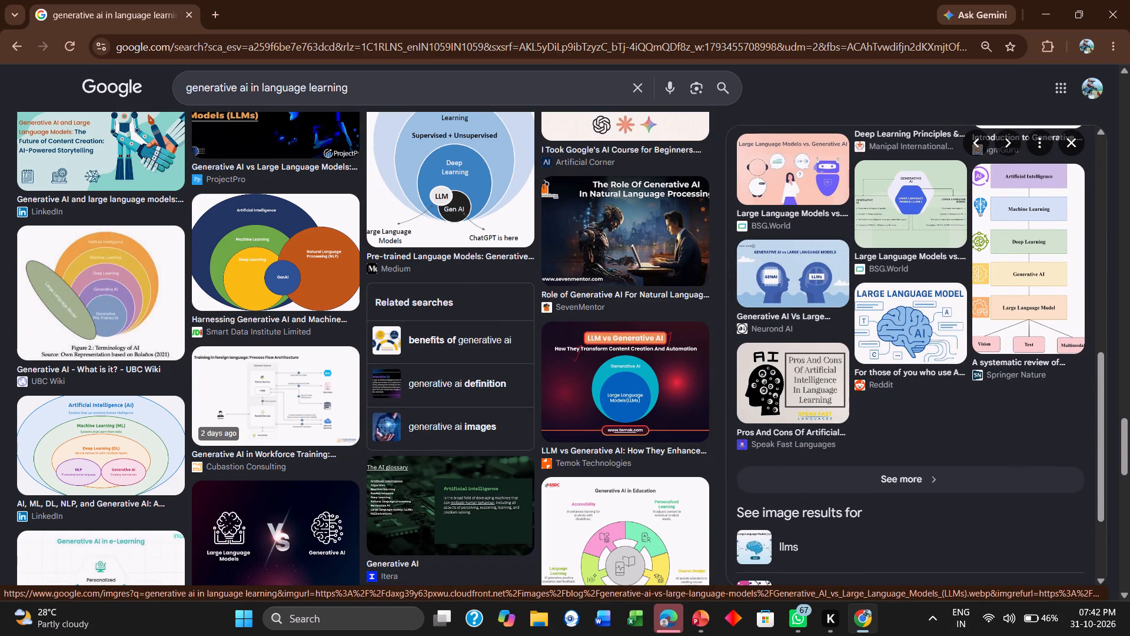
pyautogui.scroll(-5, 322, 406)
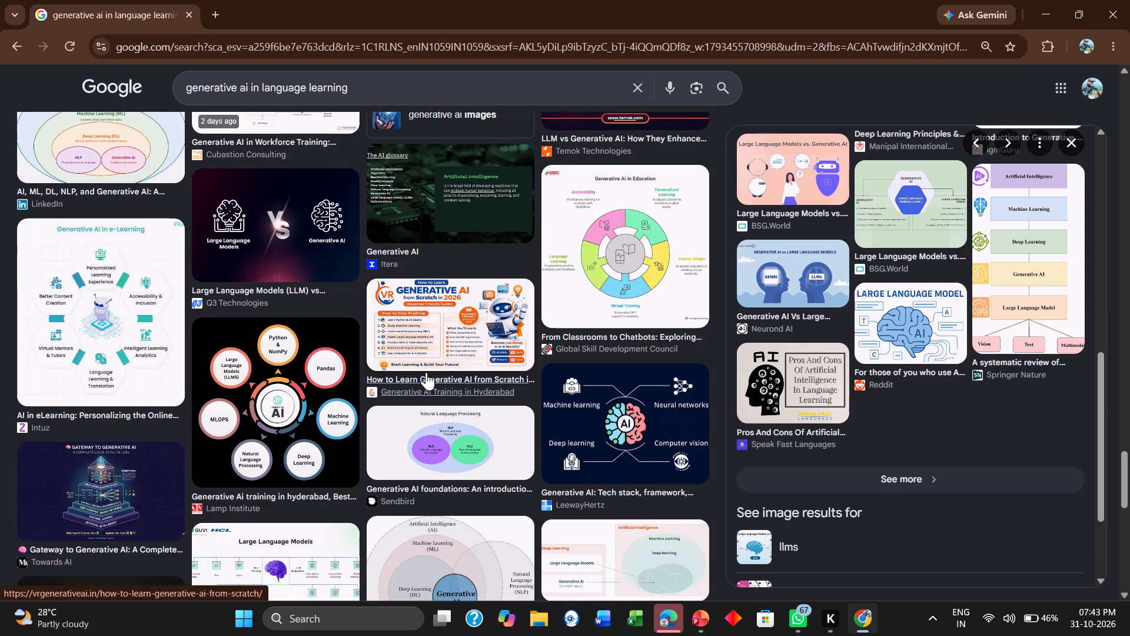
pyautogui.scroll(-3, 426, 372)
pyautogui.scroll(-1, 462, 327)
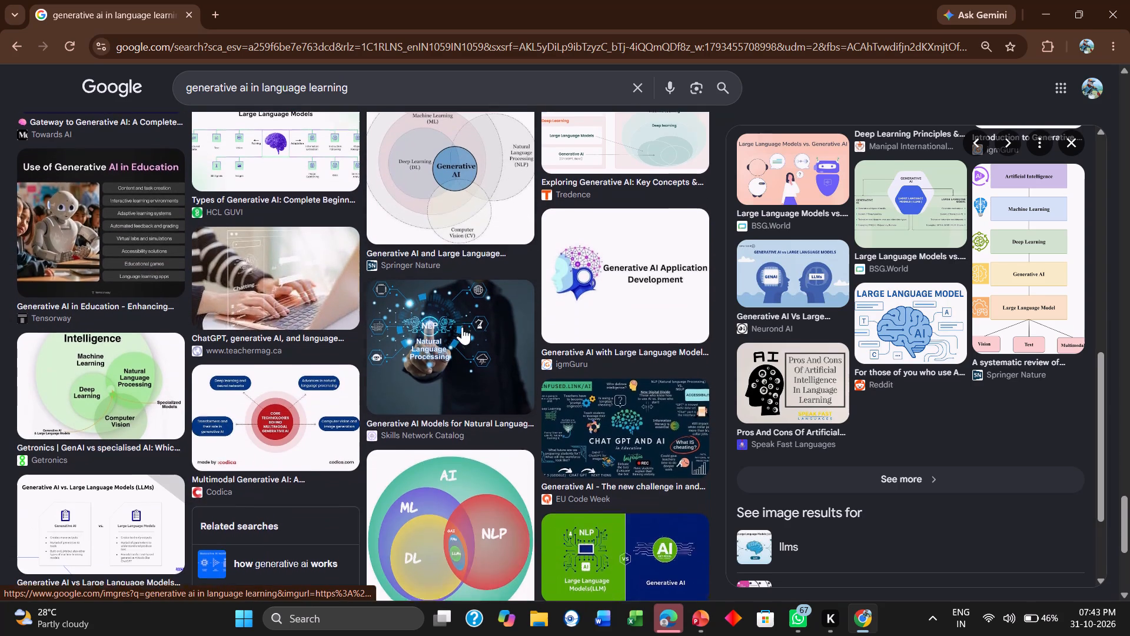
pyautogui.scroll(-2, 462, 327)
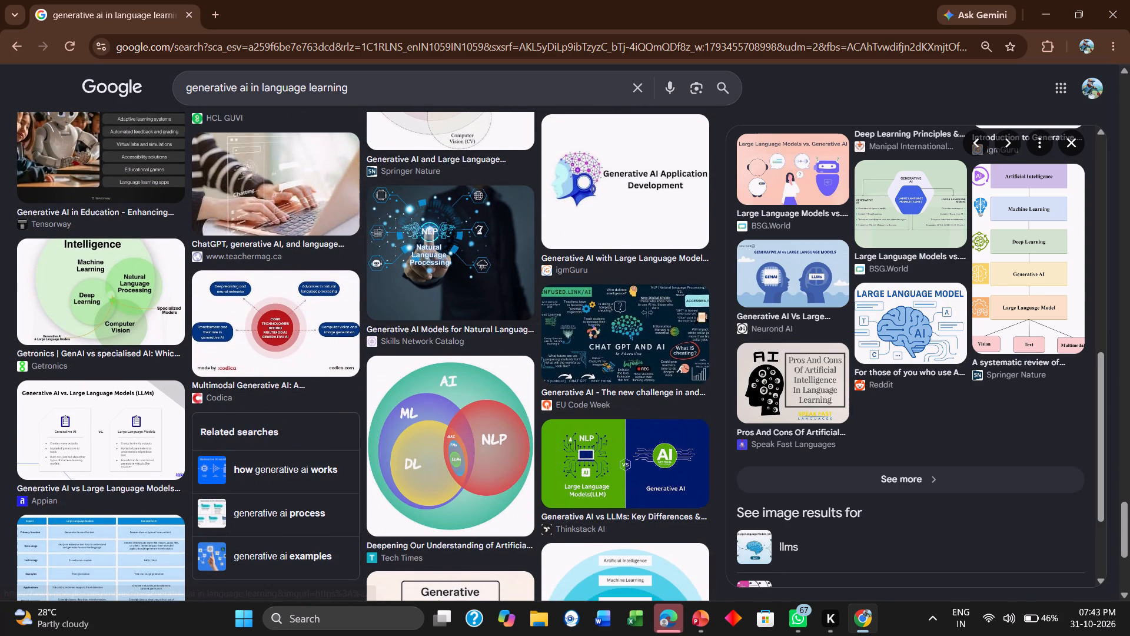
# Search images for "language learning model gen AI" and browse the results.
pyautogui.click(263, 81)
pyautogui.press('Left')
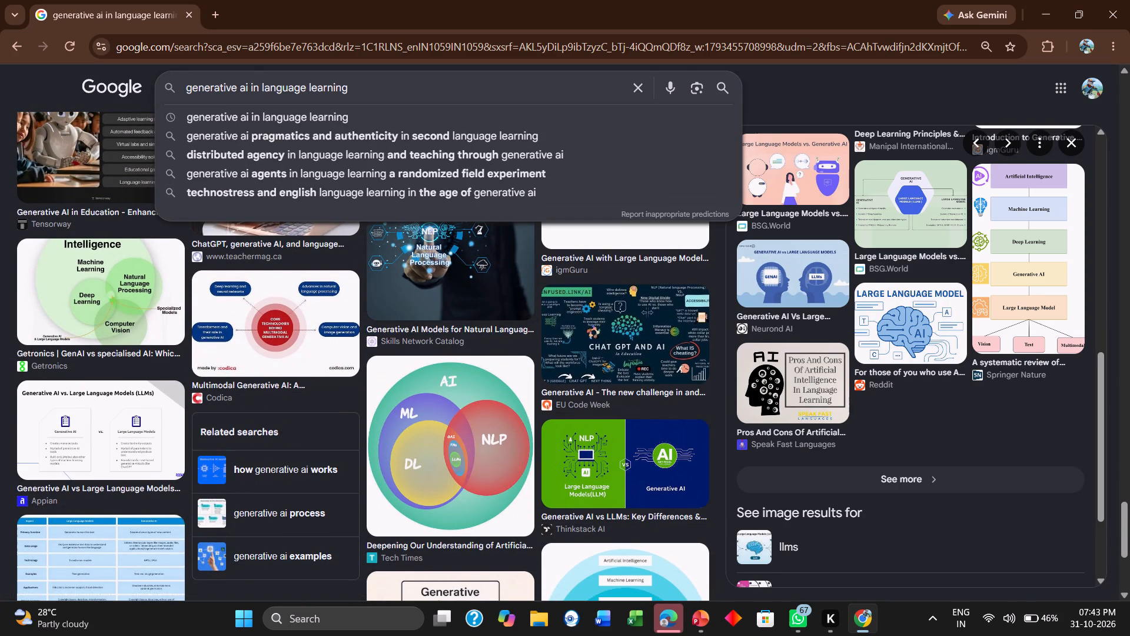
pyautogui.press('BackSpace')
pyautogui.press('BackSpace')
pyautogui.press('BackSpace')
pyautogui.press('BackSpace')
pyautogui.press('BackSpace')
pyautogui.press('BackSpace')
pyautogui.press('BackSpace')
pyautogui.press('BackSpace')
pyautogui.press('BackSpace')
pyautogui.press('BackSpace')
pyautogui.press('BackSpace')
pyautogui.press('BackSpace')
pyautogui.press('BackSpace')
pyautogui.press('BackSpace')
pyautogui.press('BackSpace')
pyautogui.press('BackSpace')
pyautogui.press('BackSpace')
pyautogui.press('BackSpace')
pyautogui.press('BackSpace')
pyautogui.press('BackSpace')
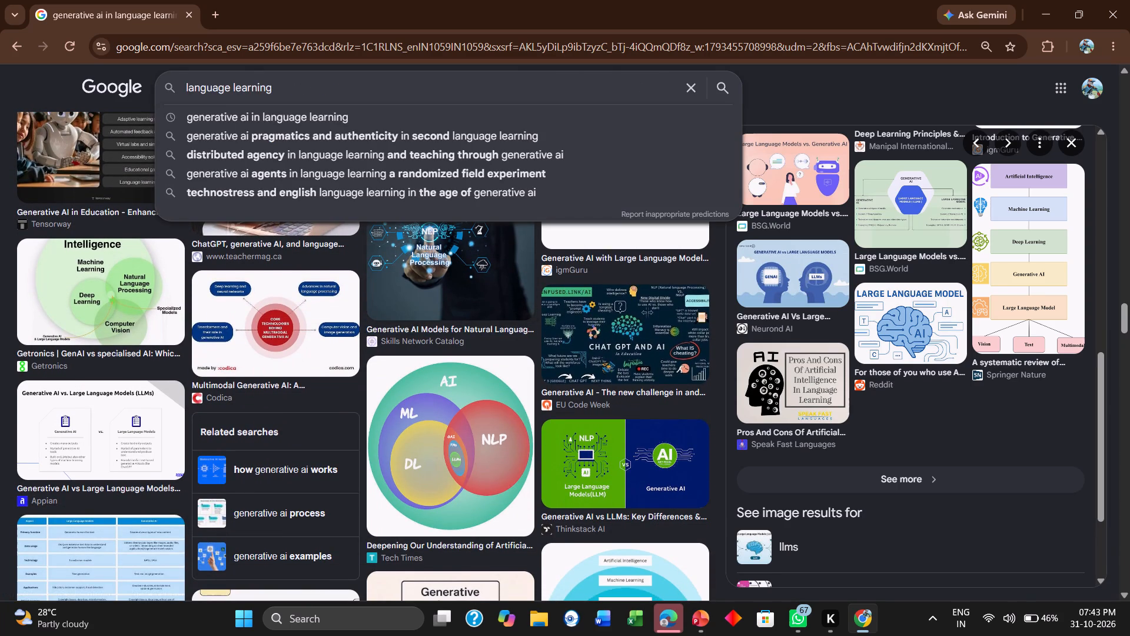
pyautogui.click(306, 83)
pyautogui.press('space')
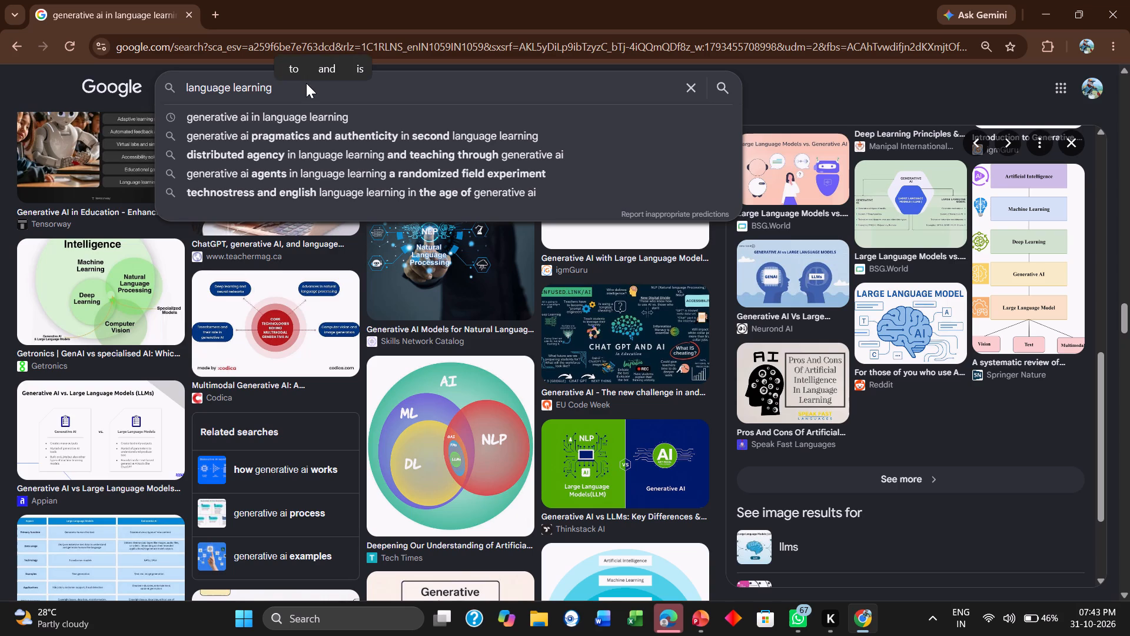
pyautogui.write('mode')
pyautogui.write('l')
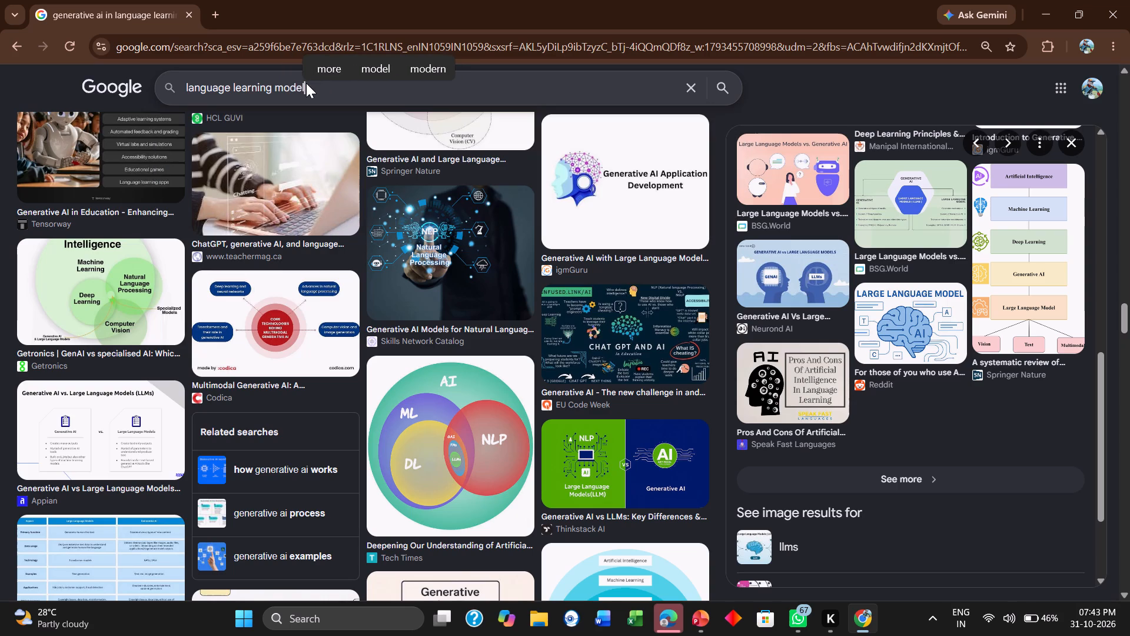
pyautogui.press('space')
pyautogui.write('gen')
pyautogui.press('space')
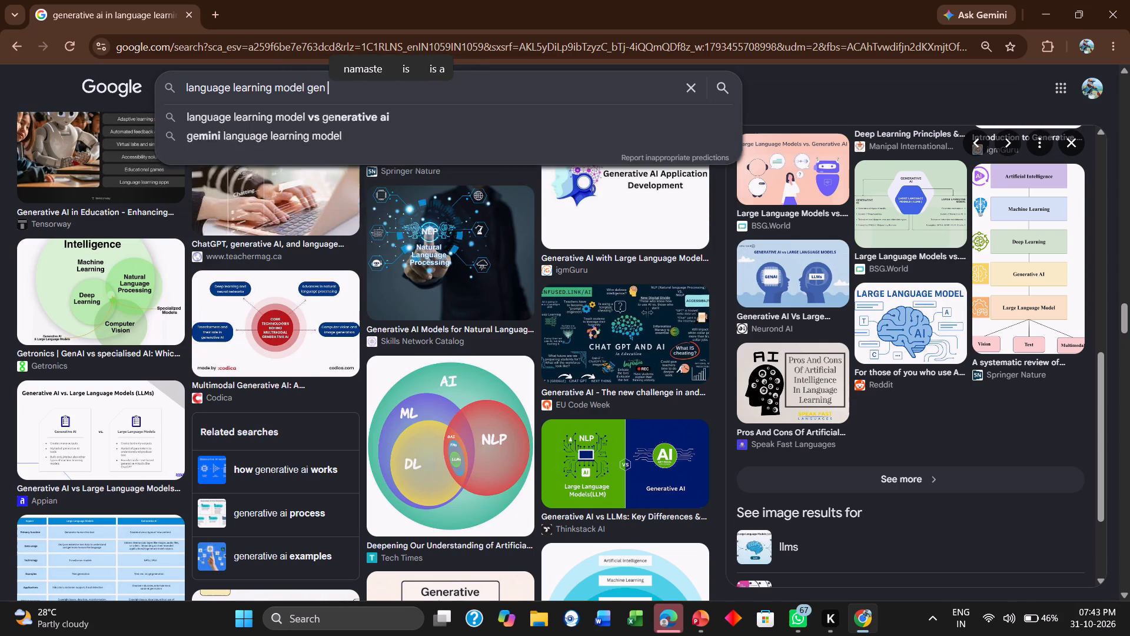
pyautogui.press('Return')
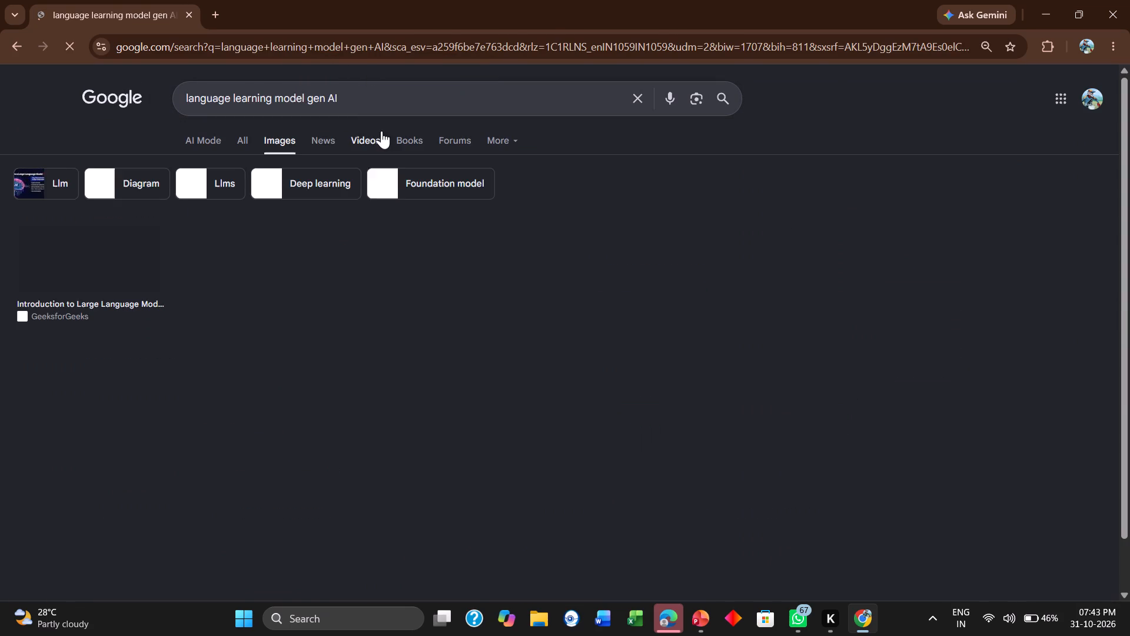
pyautogui.scroll(-3, 556, 347)
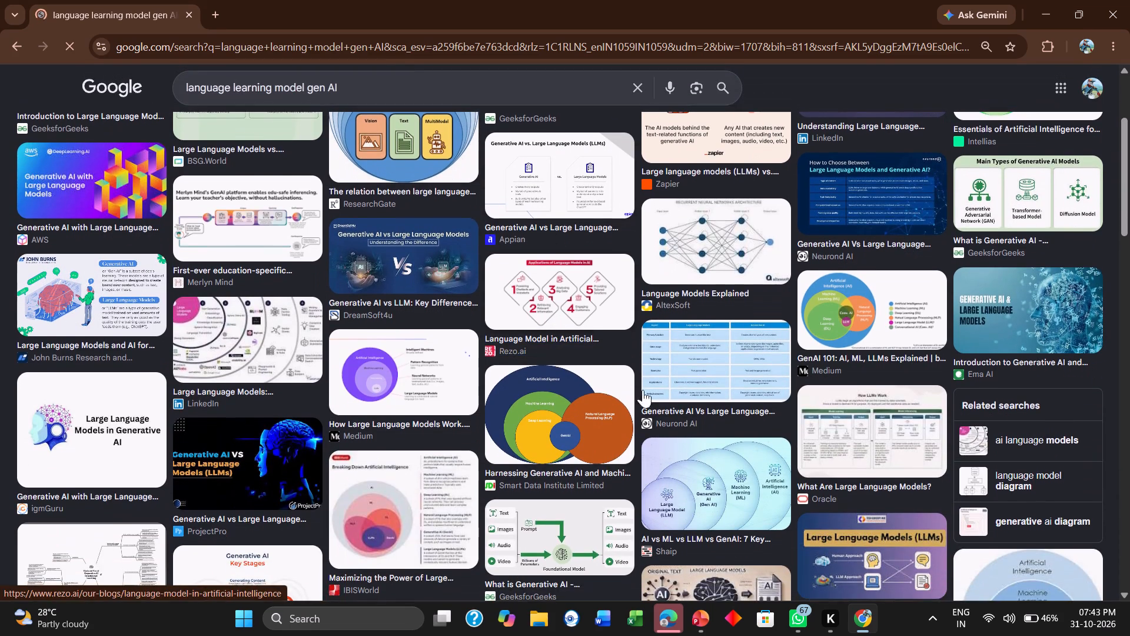
pyautogui.scroll(-3, 647, 412)
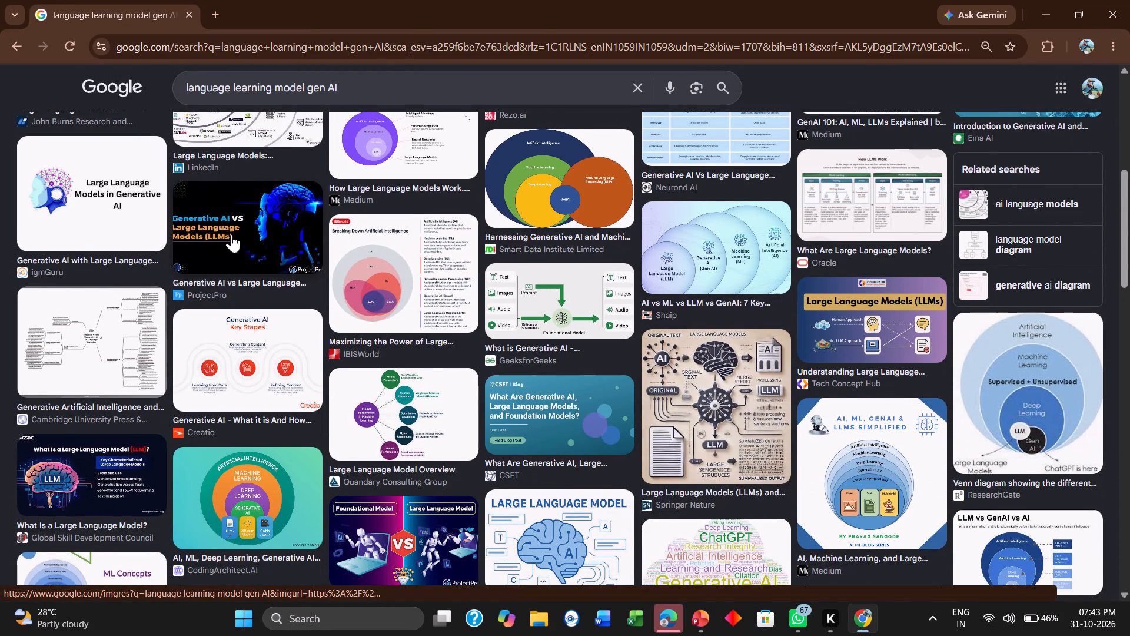
pyautogui.scroll(-2, 242, 237)
pyautogui.scroll(-2, 569, 444)
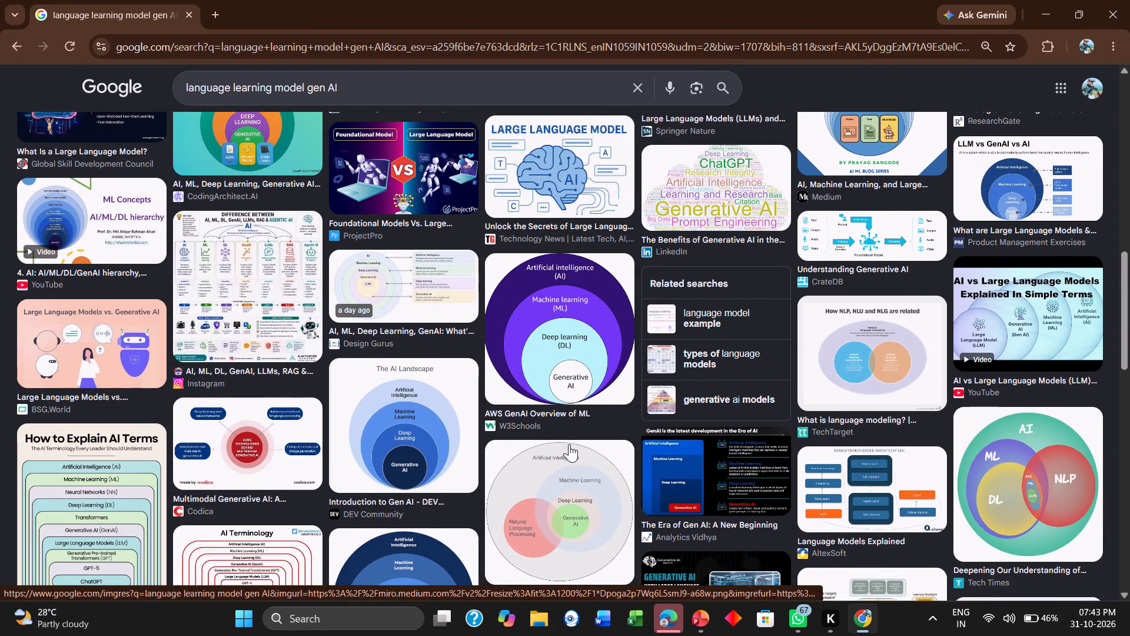
pyautogui.scroll(-4, 919, 401)
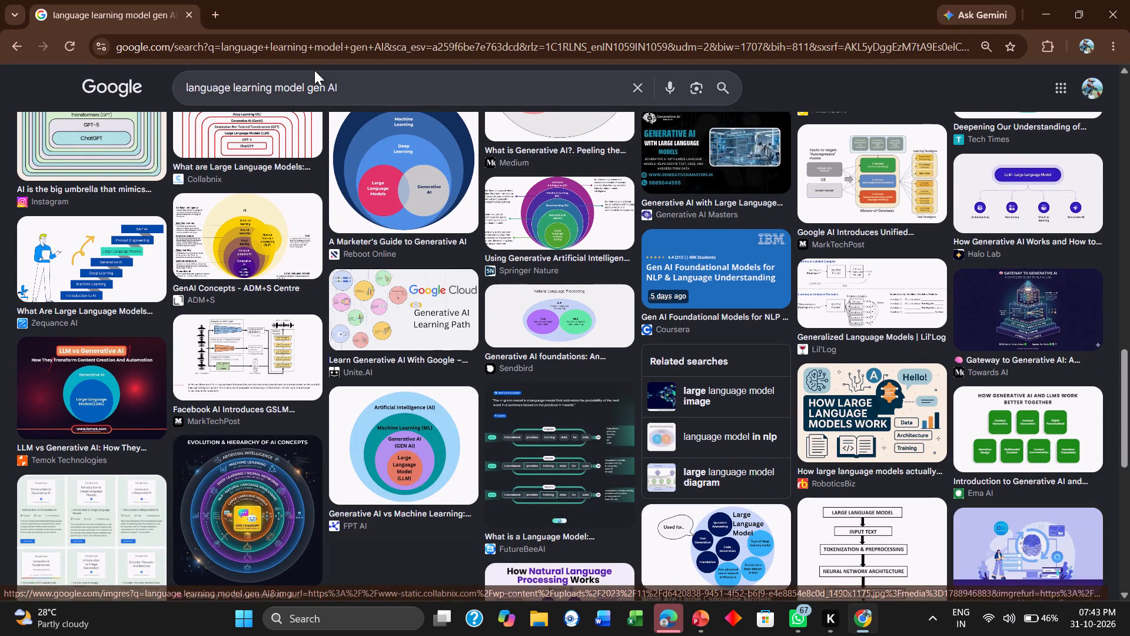
# Shorten the image search query to "language learning AI" and run it.
pyautogui.click(325, 86)
pyautogui.press('BackSpace')
pyautogui.press('BackSpace')
pyautogui.press('BackSpace')
pyautogui.press('BackSpace')
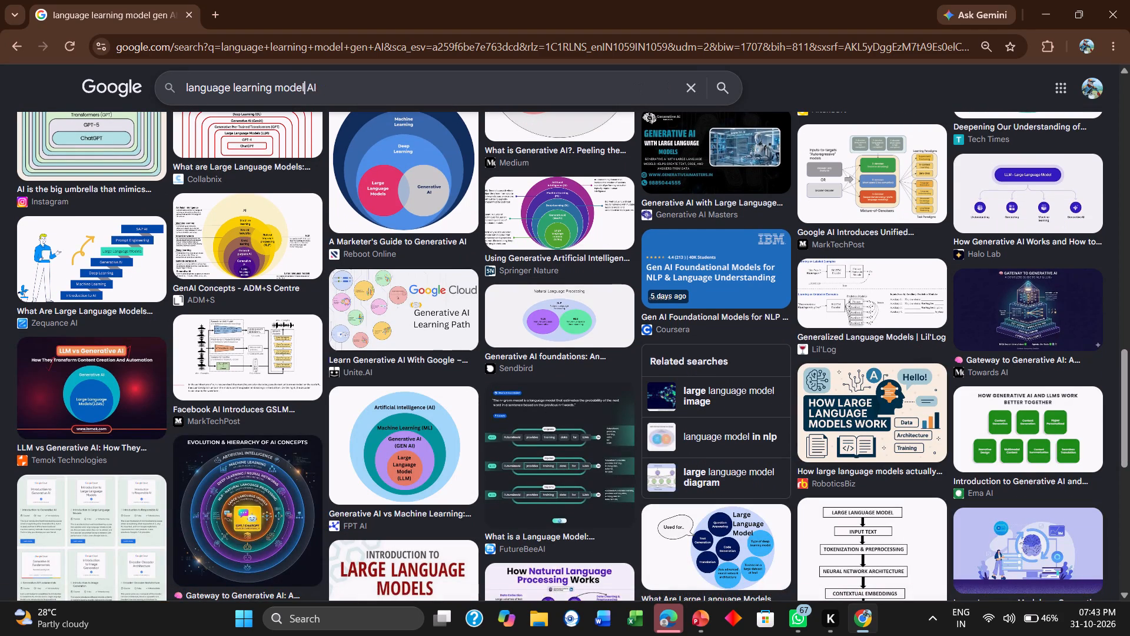
pyautogui.press('BackSpace')
pyautogui.press('BackSpace')
pyautogui.press('BackSpace')
pyautogui.press('BackSpace')
pyautogui.press('BackSpace')
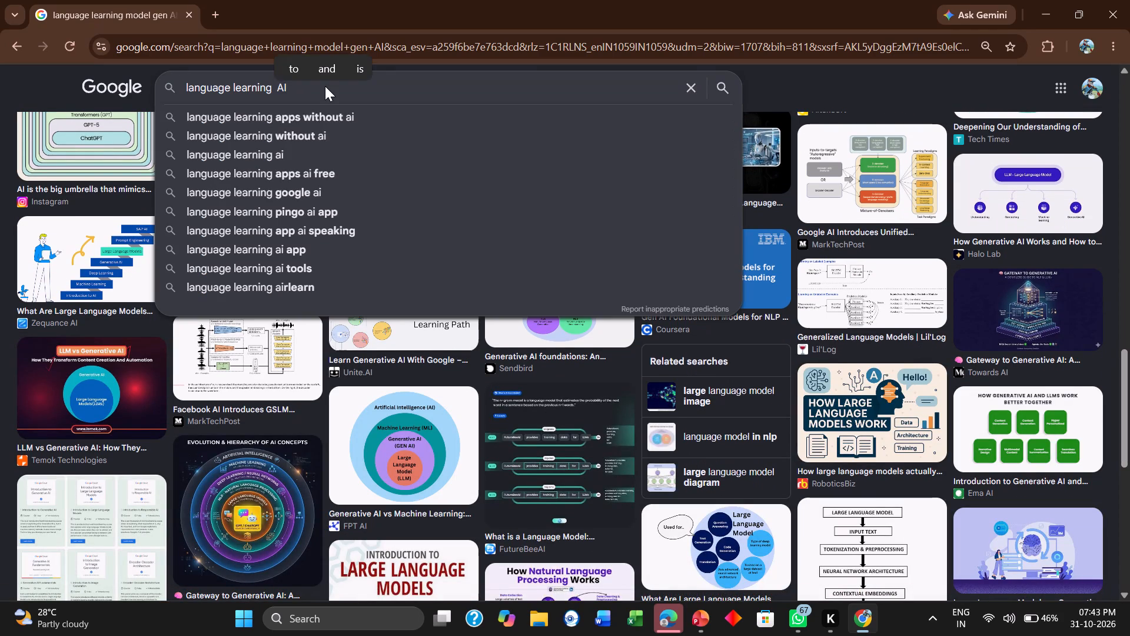
pyautogui.press('Return')
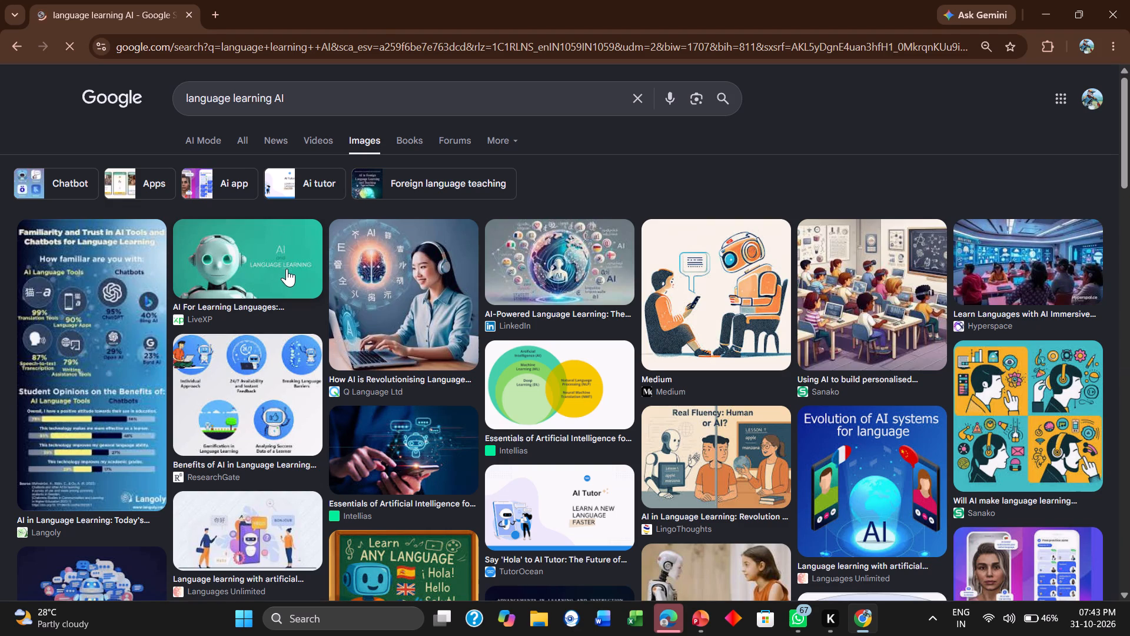
# Preview Q Language Ltd's "How AI is Revolutionising Language Learning" image and save it as a JPG in Downloads.
pyautogui.click(378, 286)
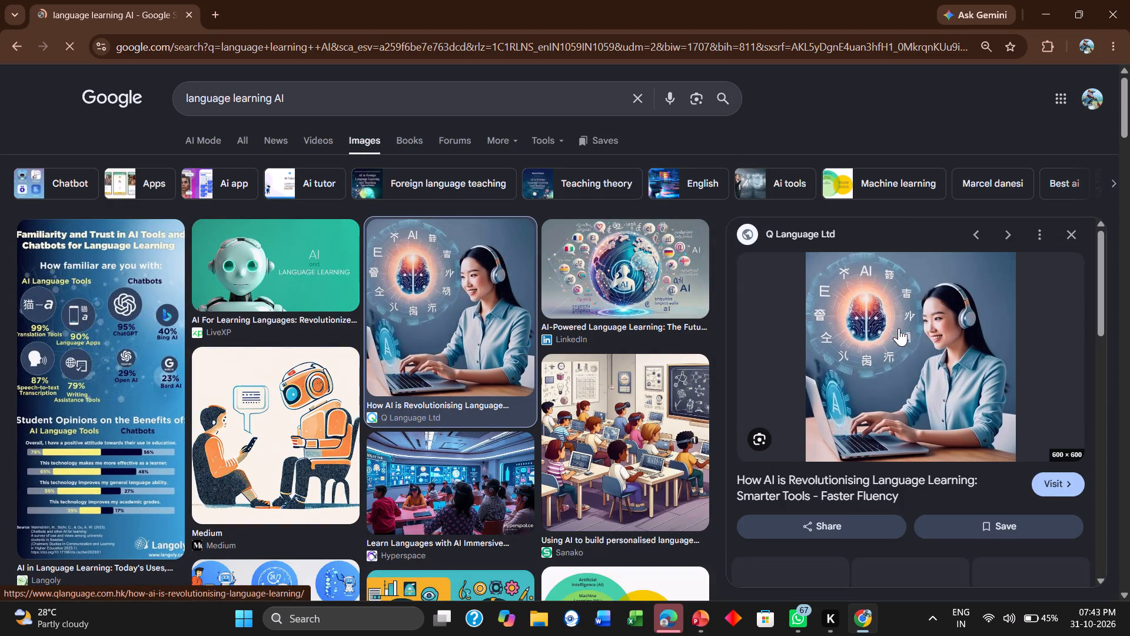
pyautogui.rightClick(899, 328)
pyautogui.click(960, 489)
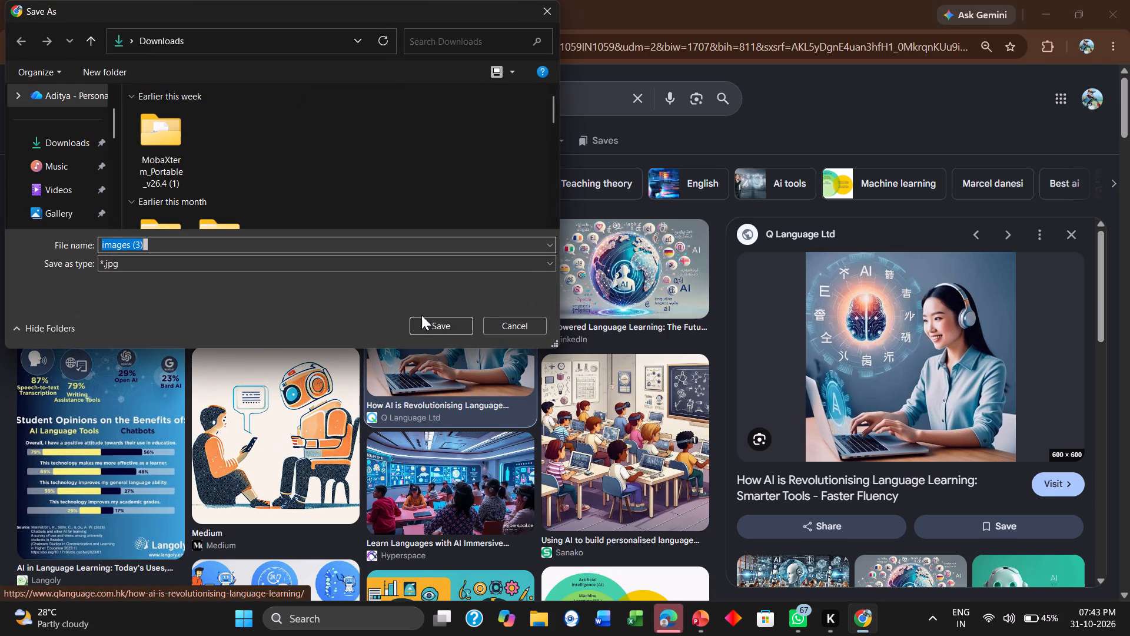
pyautogui.click(421, 327)
# Switch to the Generative AI presentation in PowerPoint and insert the "images (3)" picture from Downloads on the title slide.
pyautogui.click(690, 618)
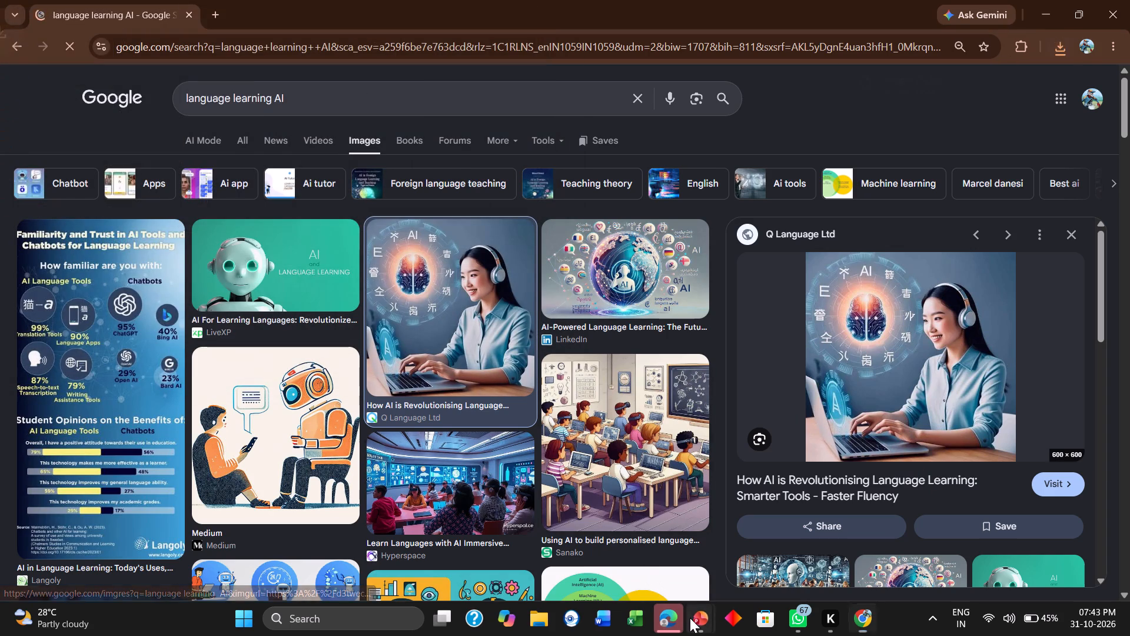
pyautogui.click(549, 531)
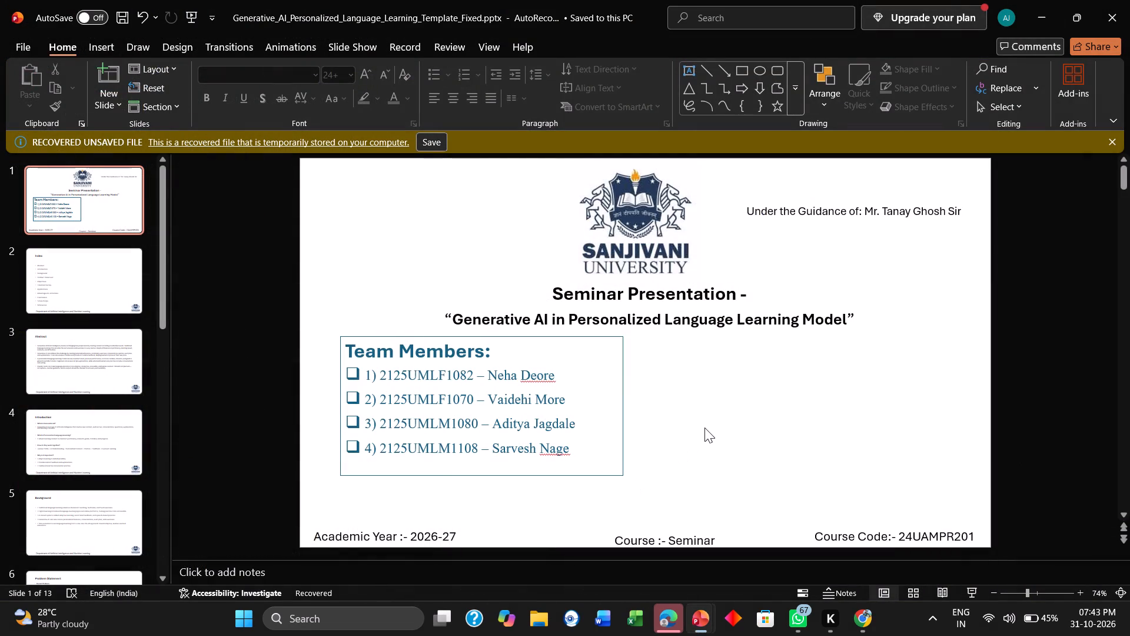
pyautogui.click(704, 428)
pyautogui.click(108, 49)
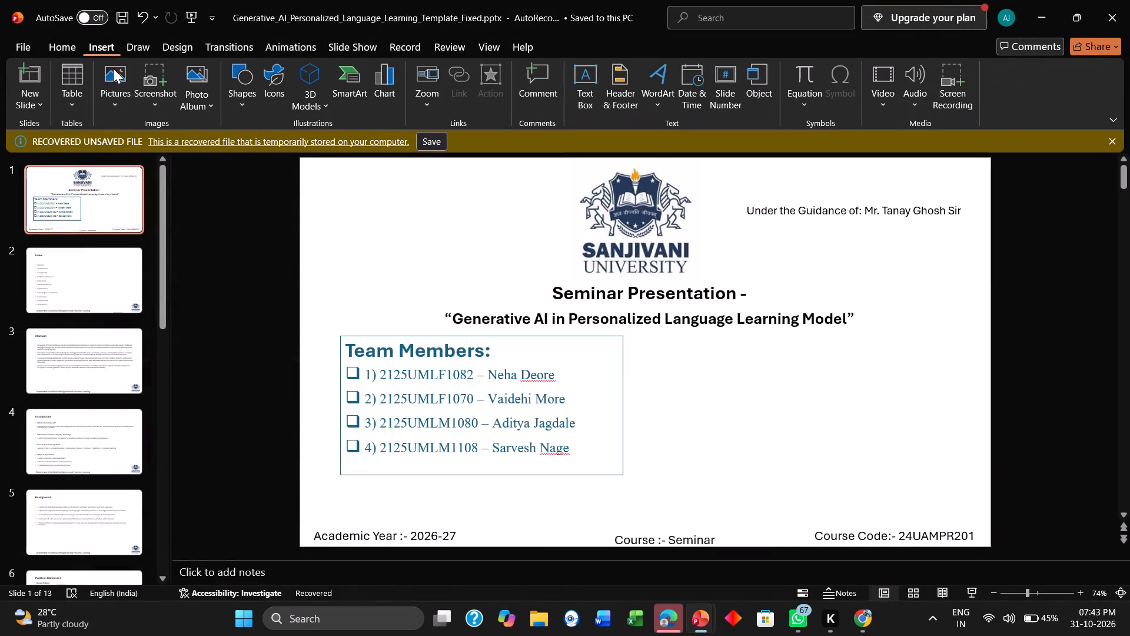
pyautogui.click(121, 110)
pyautogui.click(145, 151)
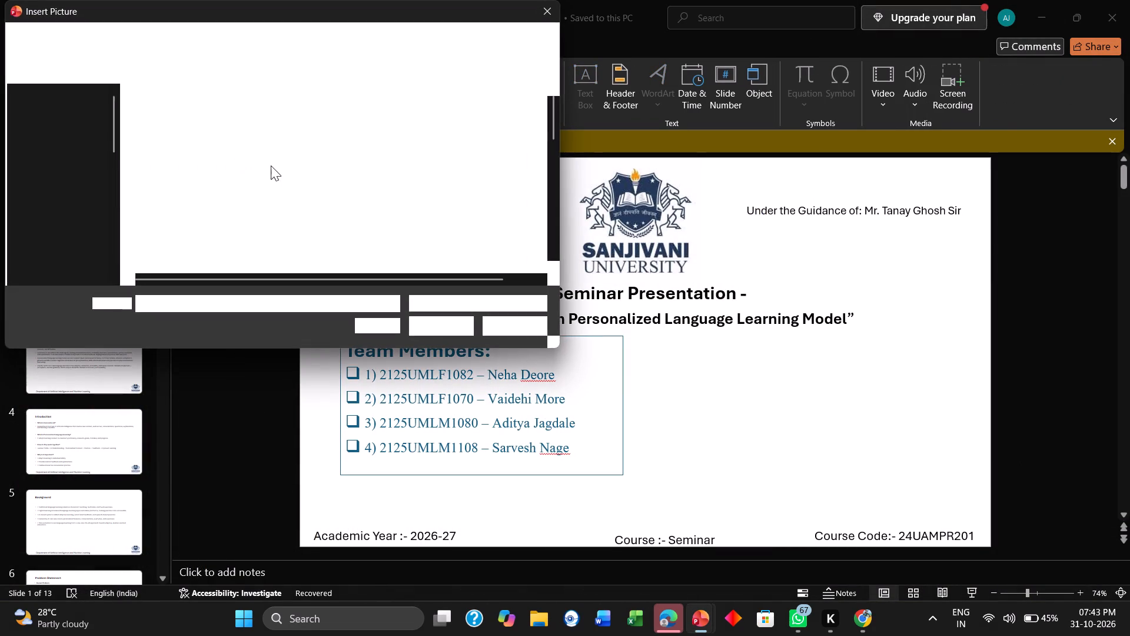
pyautogui.scroll(3, 61, 114)
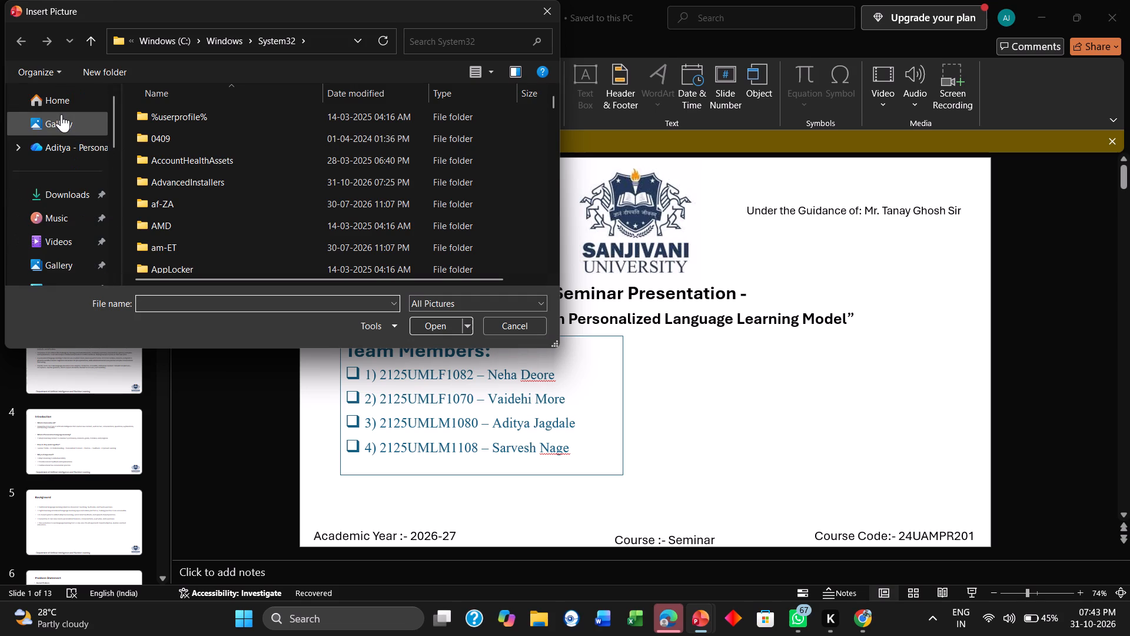
pyautogui.click(59, 181)
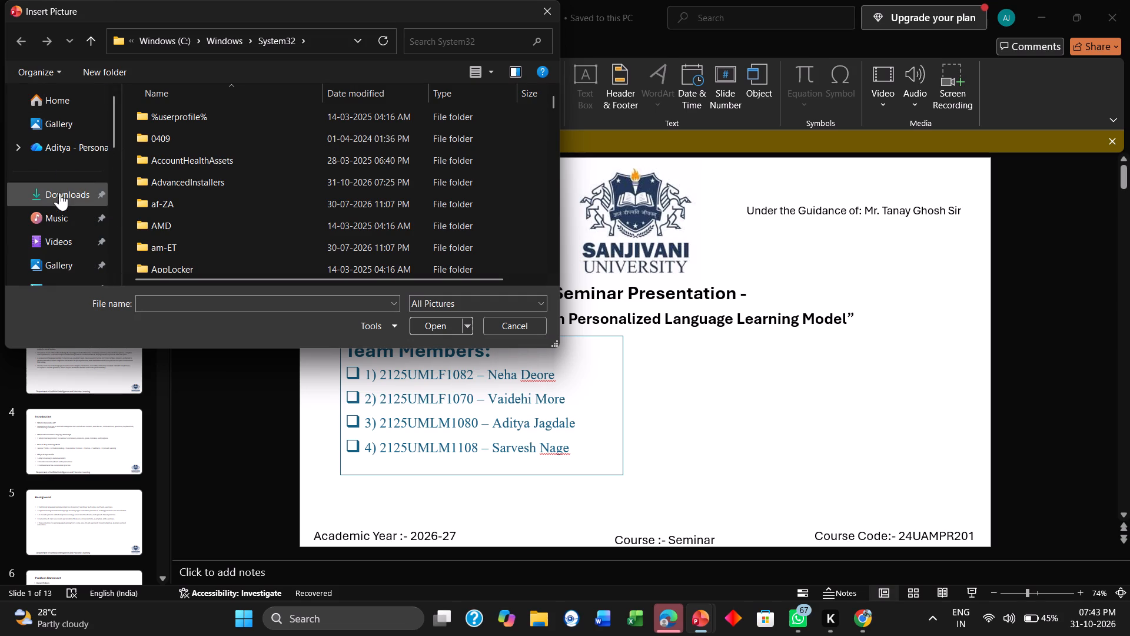
pyautogui.click(59, 199)
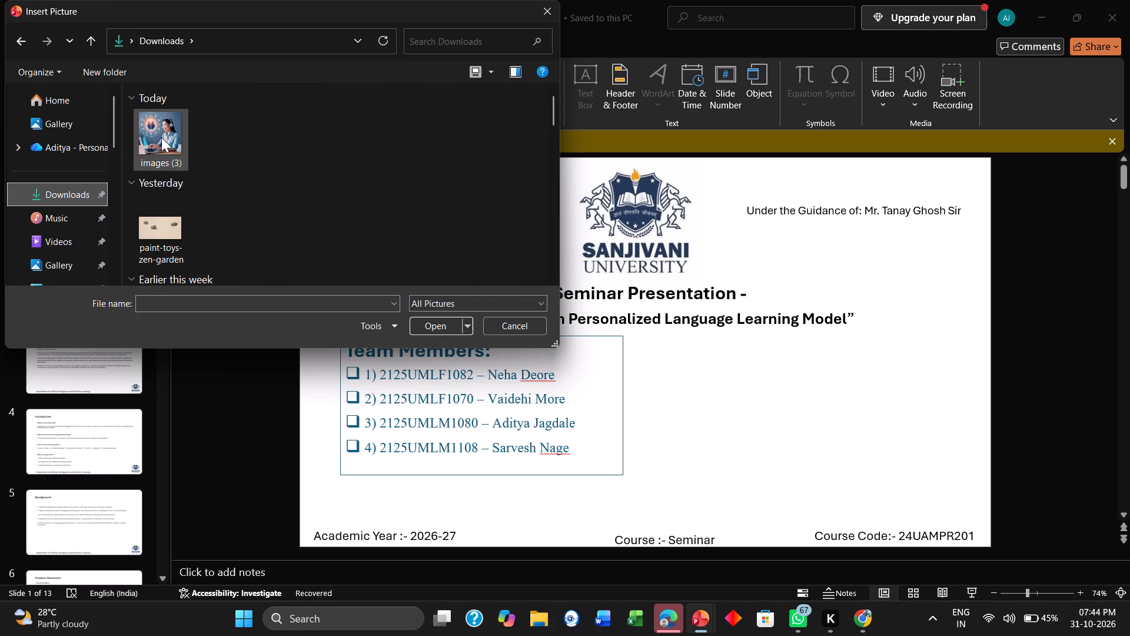
pyautogui.moveTo(161, 137); pyautogui.dragTo(423, 240)
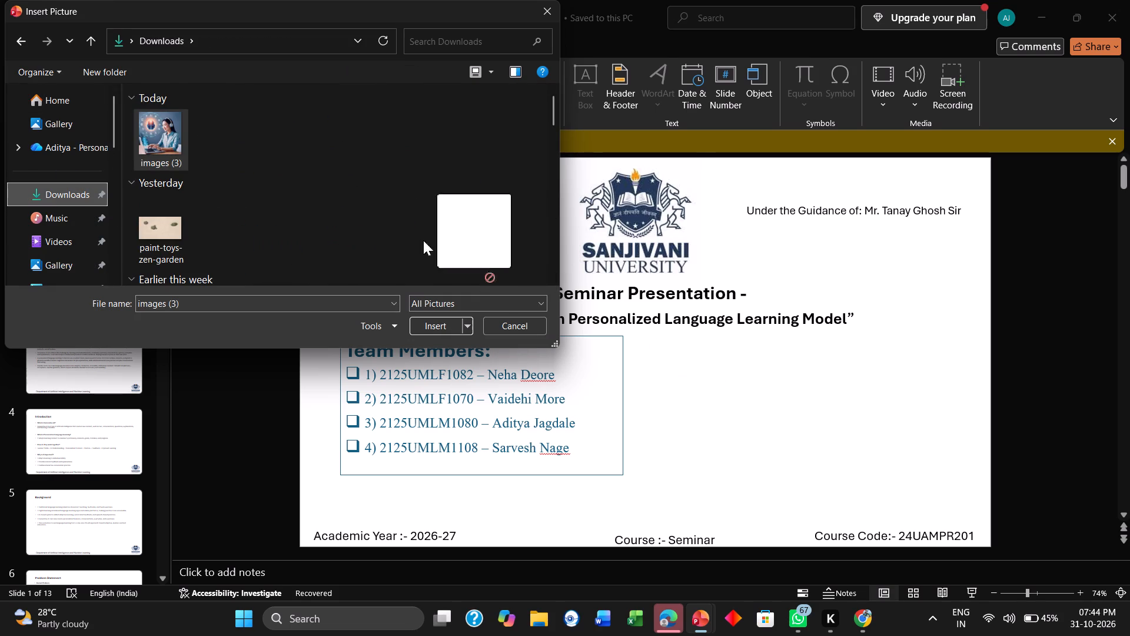
pyautogui.moveTo(423, 240); pyautogui.dragTo(164, 157)
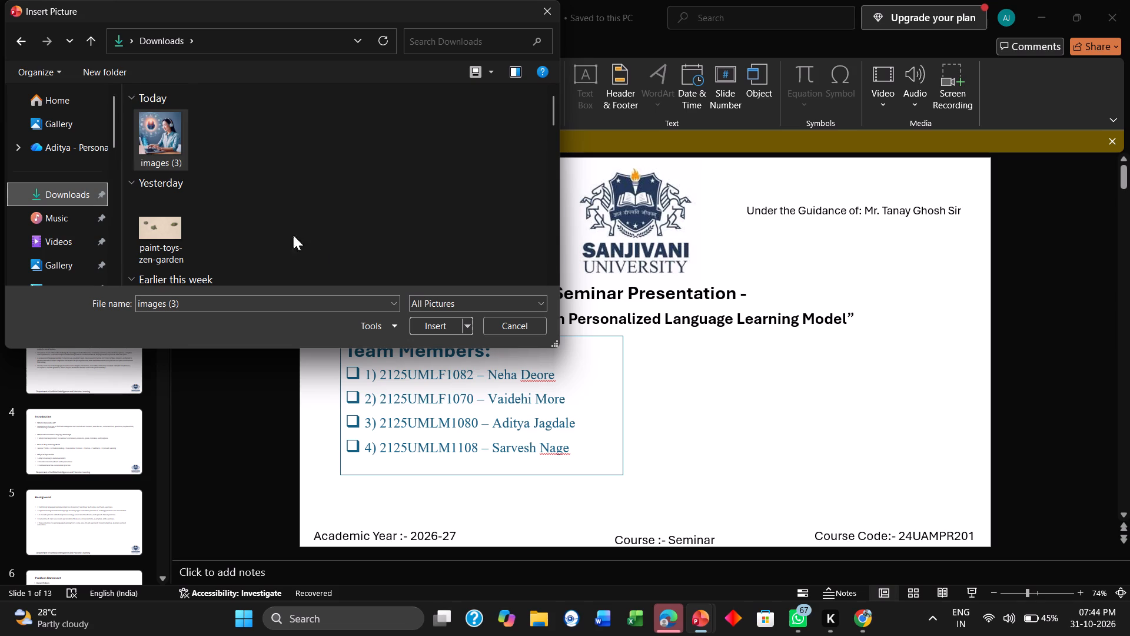
pyautogui.click(419, 326)
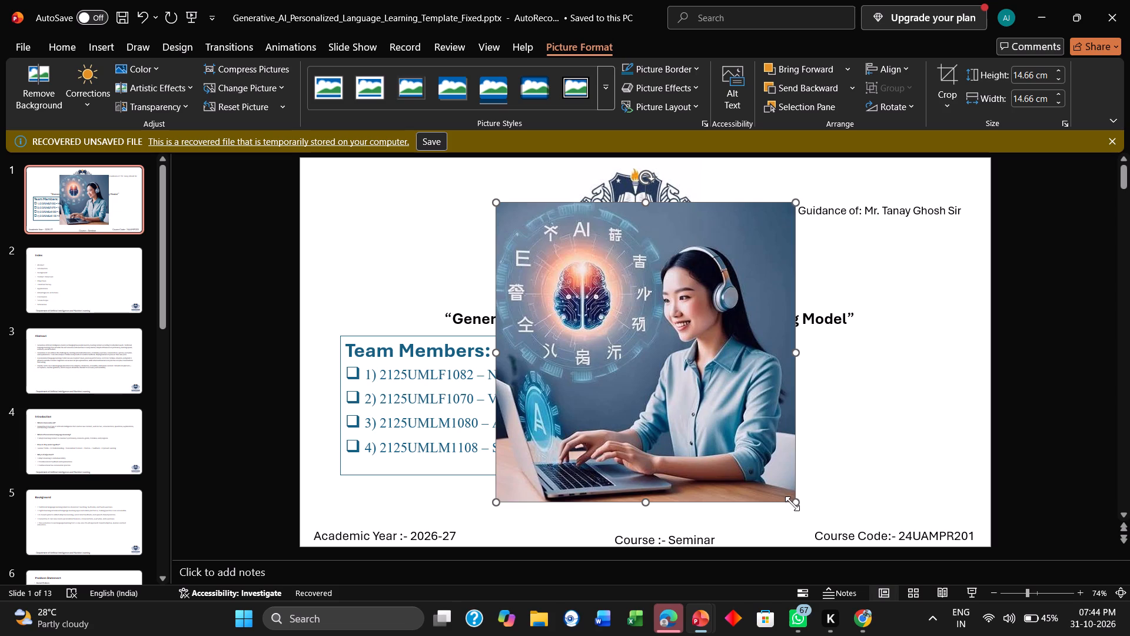
# Shrink the inserted picture to about 8.31 cm square and place it beside the Team Members box, below the title.
pyautogui.moveTo(793, 502); pyautogui.dragTo(563, 371)
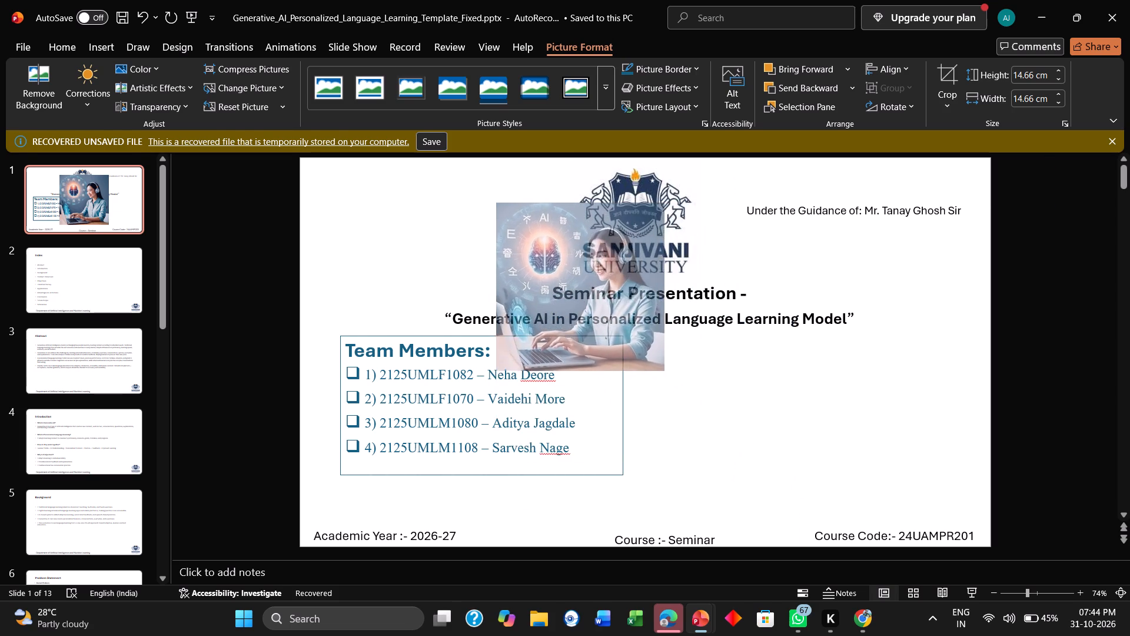
pyautogui.moveTo(563, 371); pyautogui.dragTo(564, 373)
pyautogui.moveTo(586, 352); pyautogui.dragTo(772, 485)
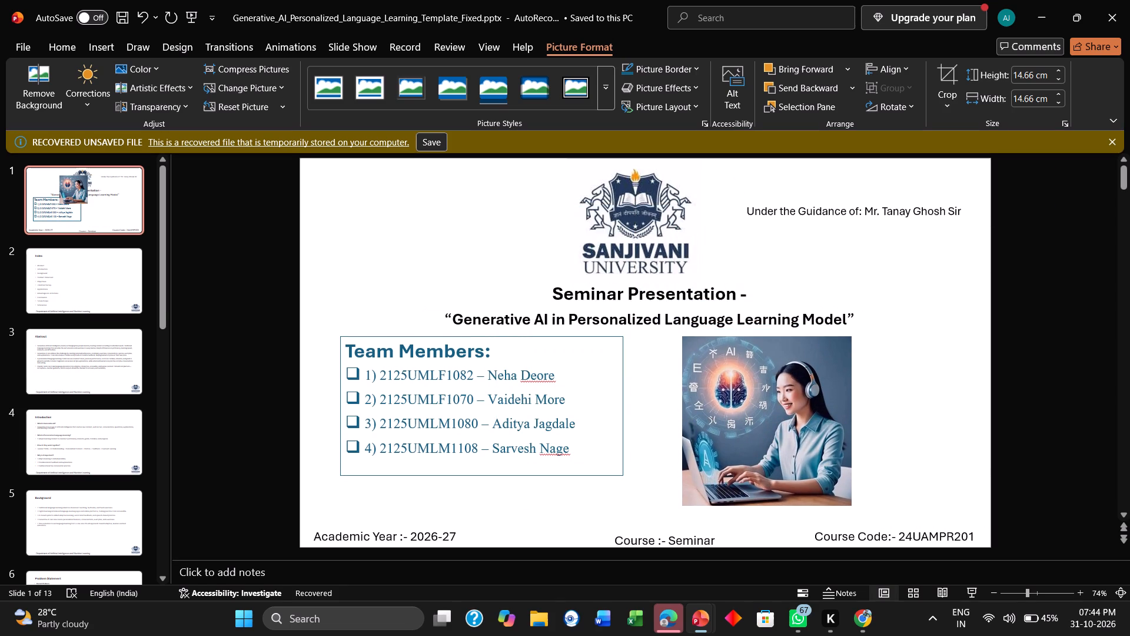
pyautogui.moveTo(772, 485); pyautogui.dragTo(785, 484)
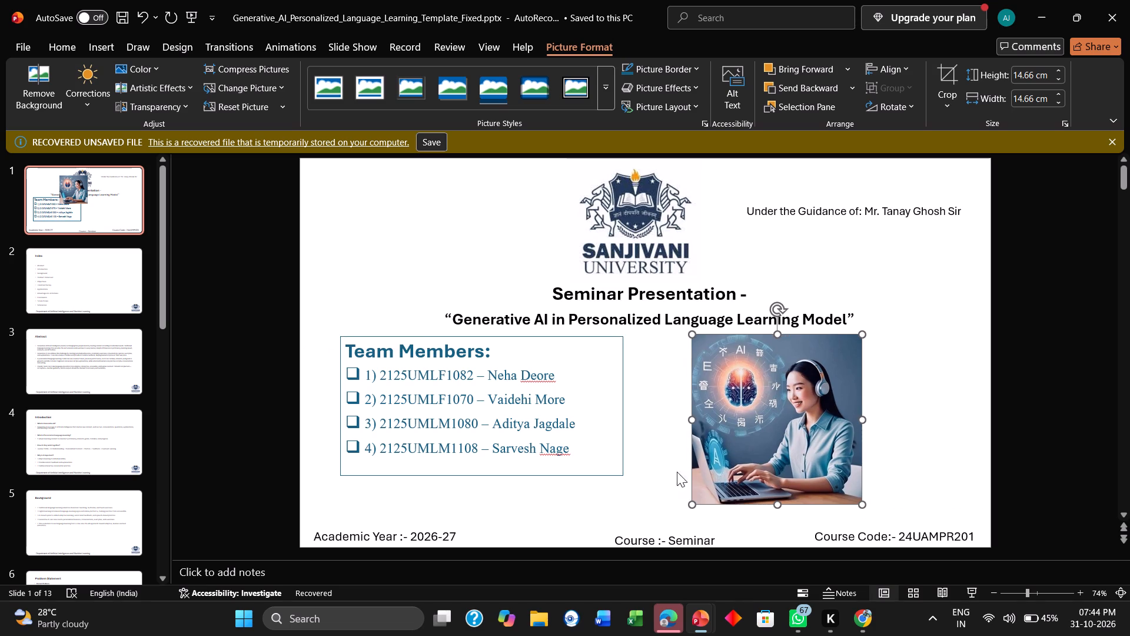
# Extend the Team Members box downward until its bottom edge is level with the picture's bottom edge.
pyautogui.click(522, 448)
pyautogui.moveTo(478, 476); pyautogui.dragTo(478, 480)
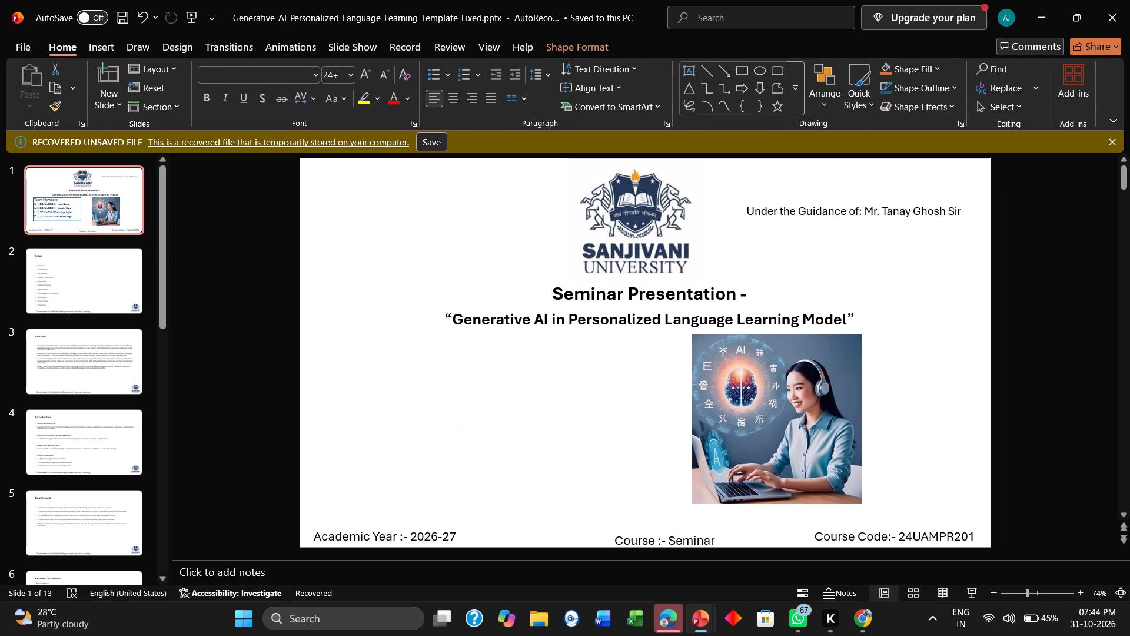
pyautogui.moveTo(478, 480); pyautogui.dragTo(484, 501)
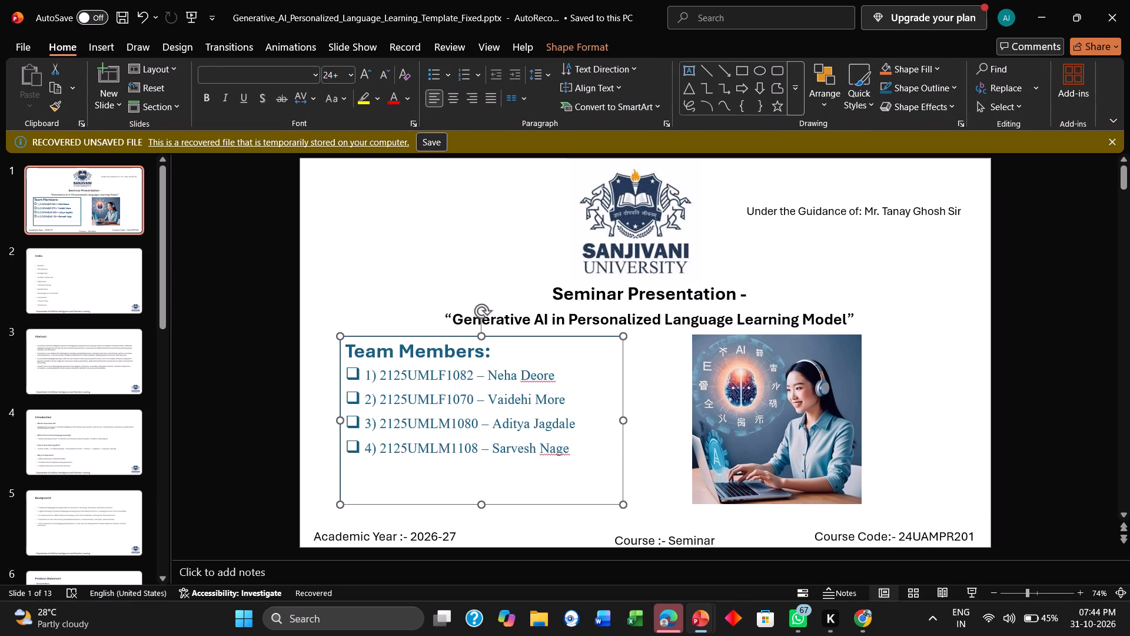
# Widen the picture to about 10.18 cm while keeping its height at 8.31 cm.
pyautogui.click(645, 441)
pyautogui.click(733, 447)
pyautogui.click(733, 447)
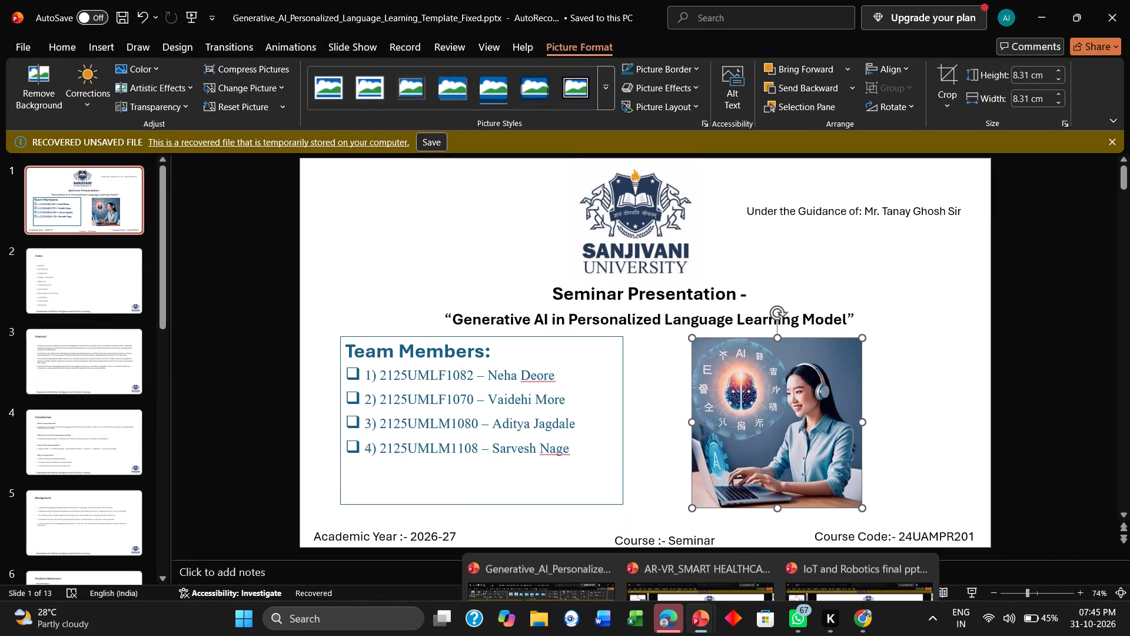
pyautogui.click(838, 408)
pyautogui.moveTo(861, 422); pyautogui.dragTo(894, 422)
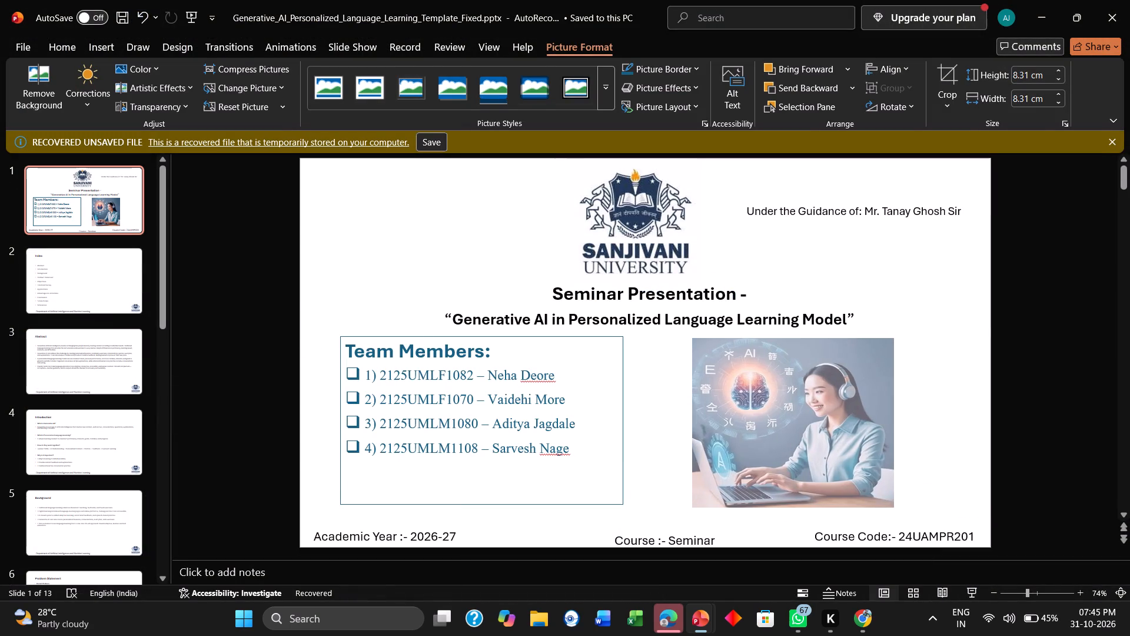
pyautogui.moveTo(894, 422); pyautogui.dragTo(900, 422)
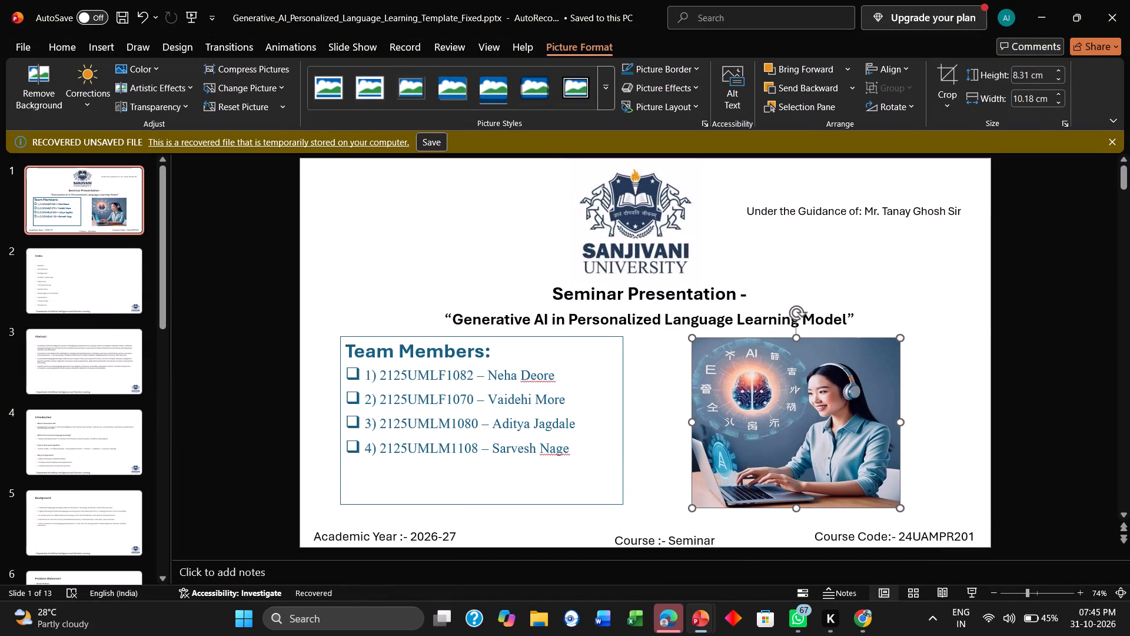
# Move the picture further from the Team Members box toward the slide's right edge and enlarge it to about 8.36 by 10.24 cm.
pyautogui.moveTo(819, 391); pyautogui.dragTo(783, 389)
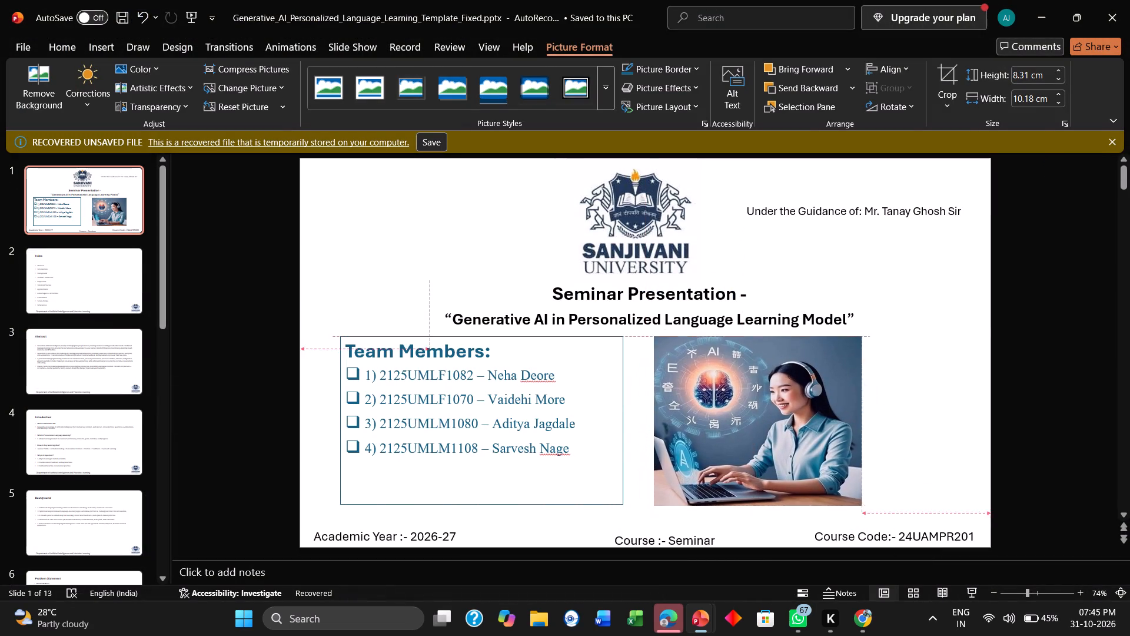
pyautogui.moveTo(783, 389); pyautogui.dragTo(850, 389)
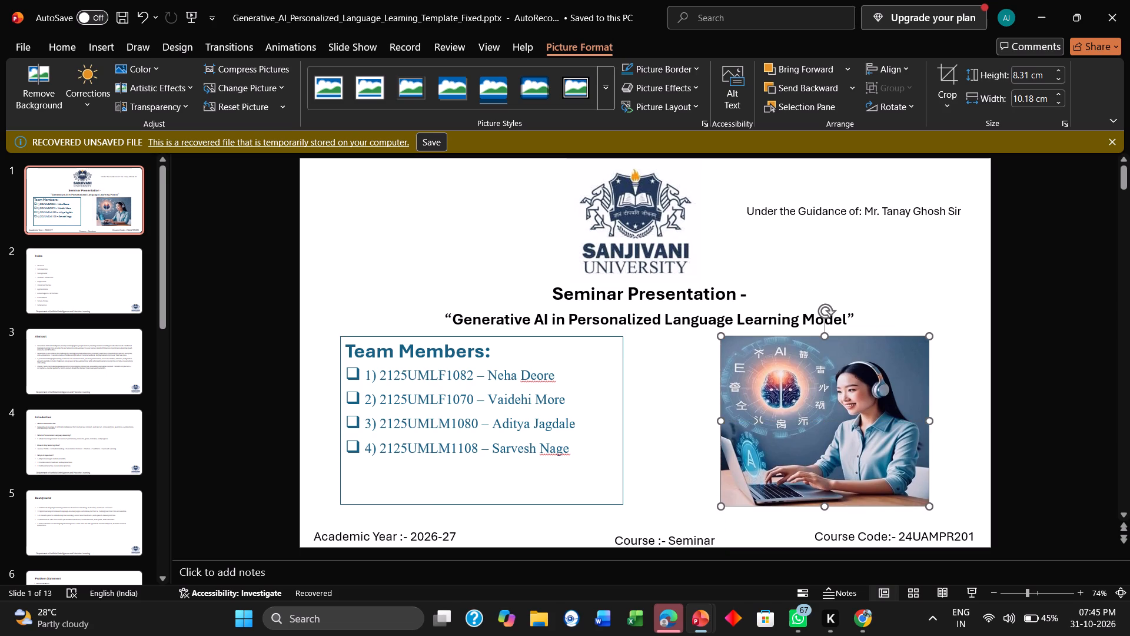
pyautogui.click(932, 508)
pyautogui.moveTo(932, 508); pyautogui.dragTo(932, 503)
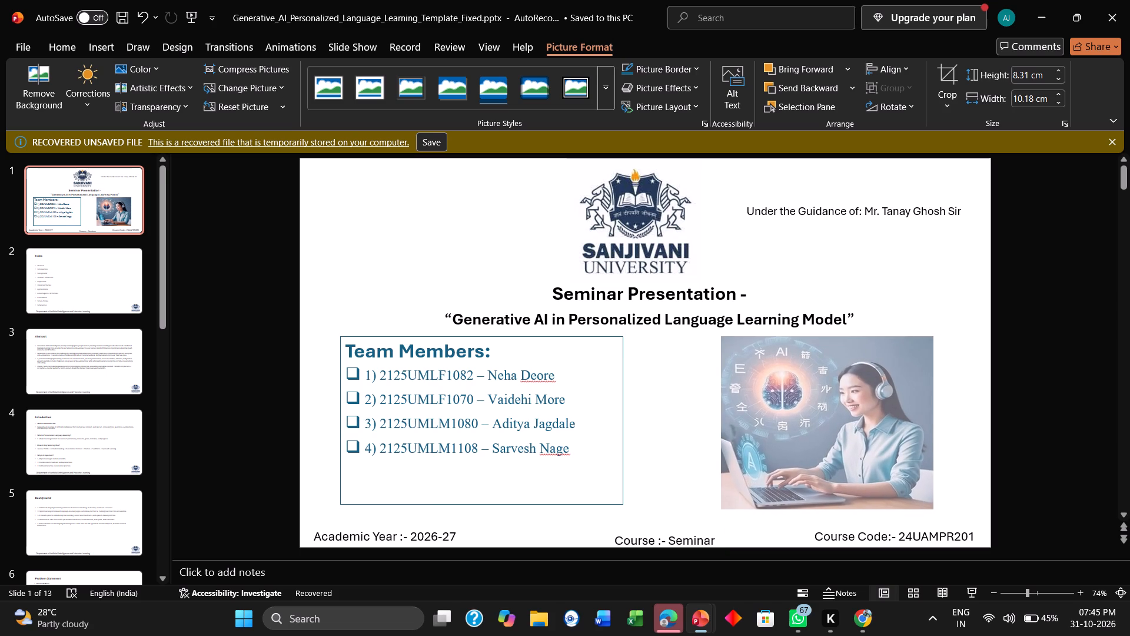
pyautogui.moveTo(932, 503); pyautogui.dragTo(930, 502)
pyautogui.click(660, 425)
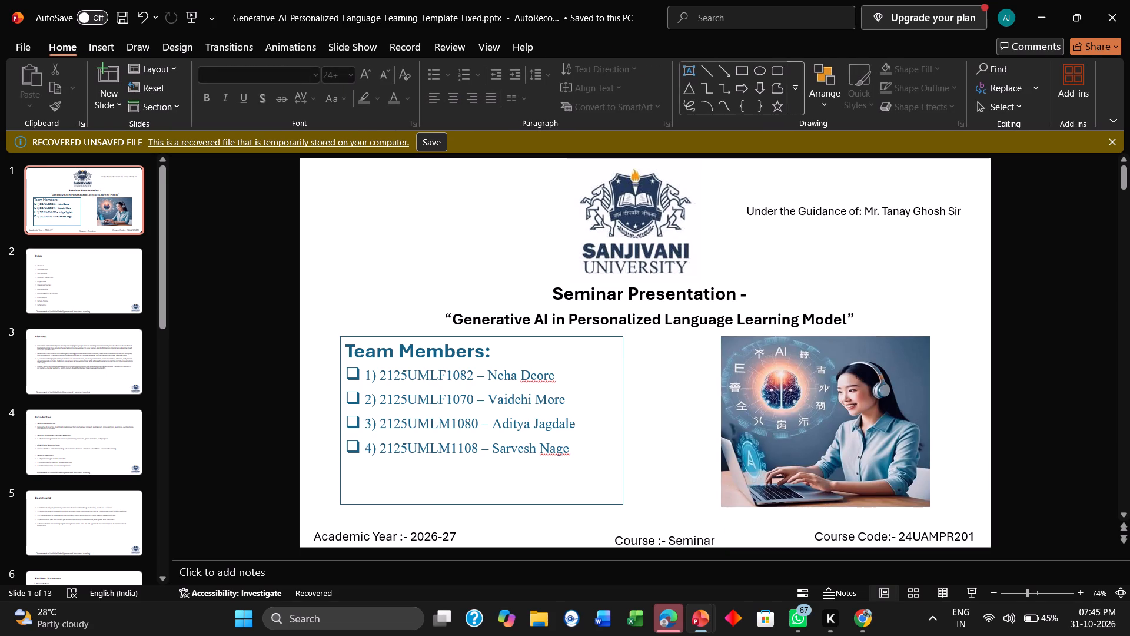
pyautogui.doubleClick(791, 414)
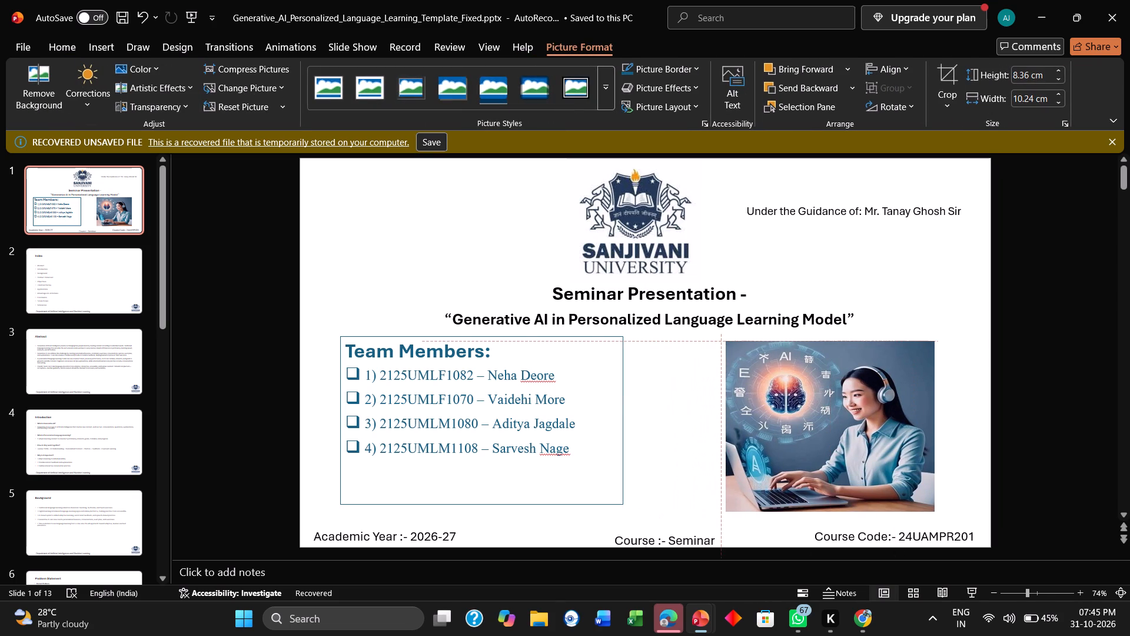
# Shift the Team Members box sideways toward the picture, keeping its top edge just below the title.
pyautogui.moveTo(547, 390); pyautogui.dragTo(573, 394)
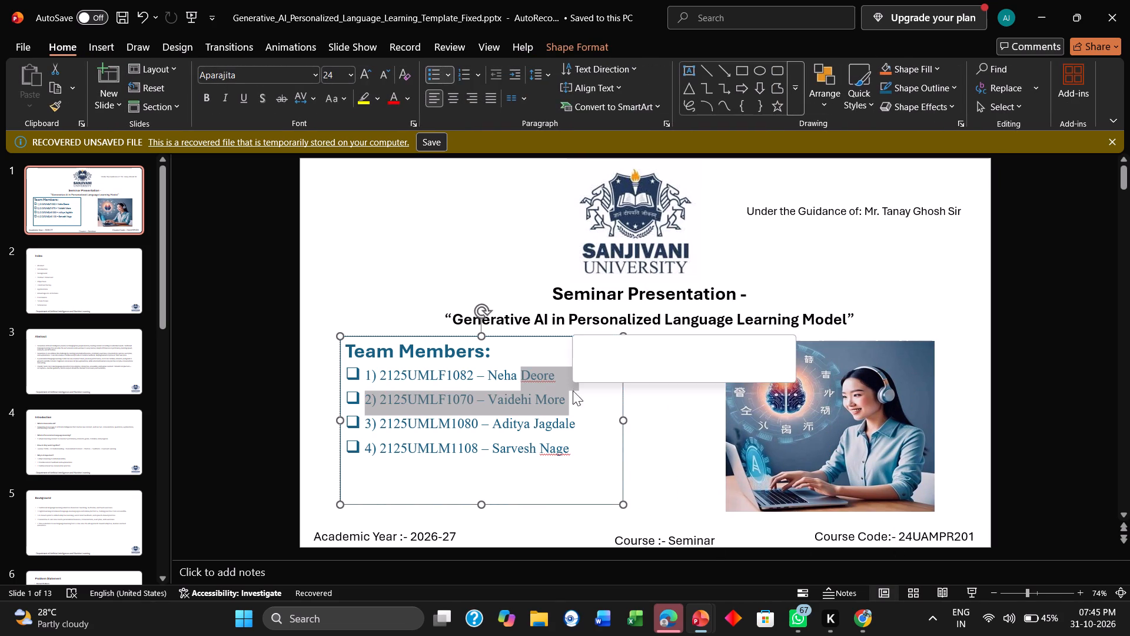
pyautogui.click(544, 349)
pyautogui.doubleClick(550, 340)
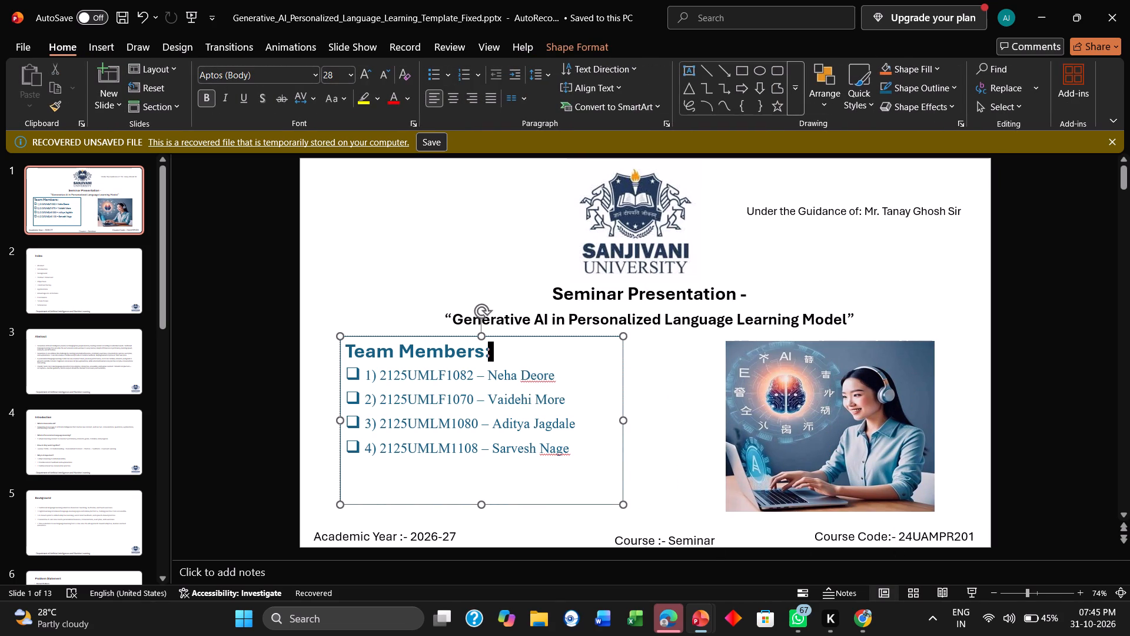
pyautogui.click(549, 340)
pyautogui.moveTo(549, 337); pyautogui.dragTo(574, 337)
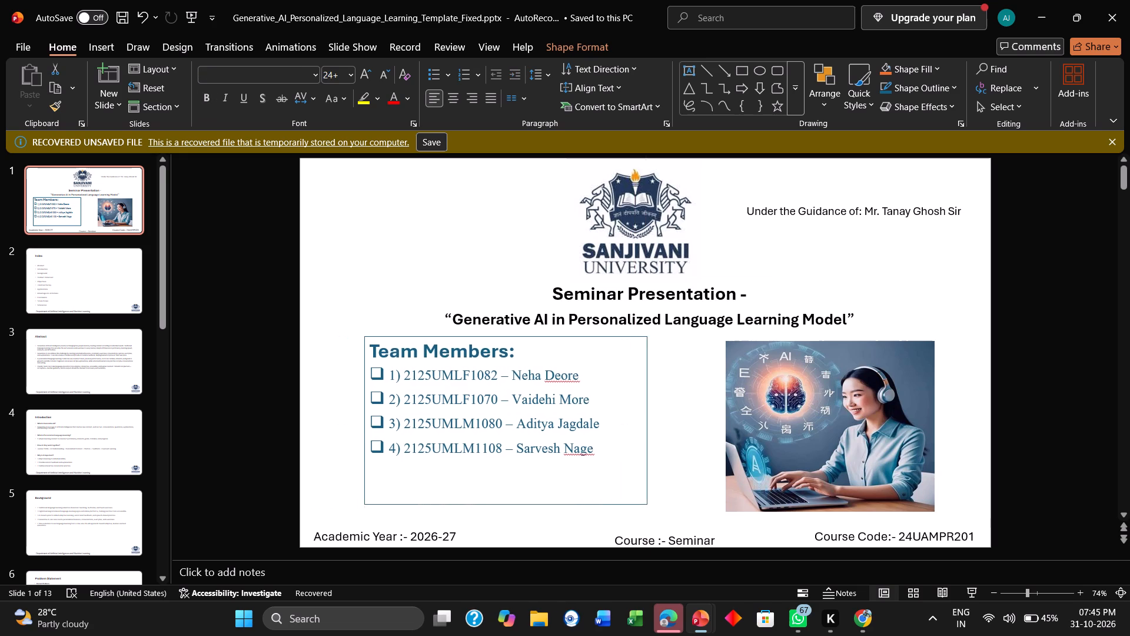
pyautogui.moveTo(574, 337); pyautogui.dragTo(597, 336)
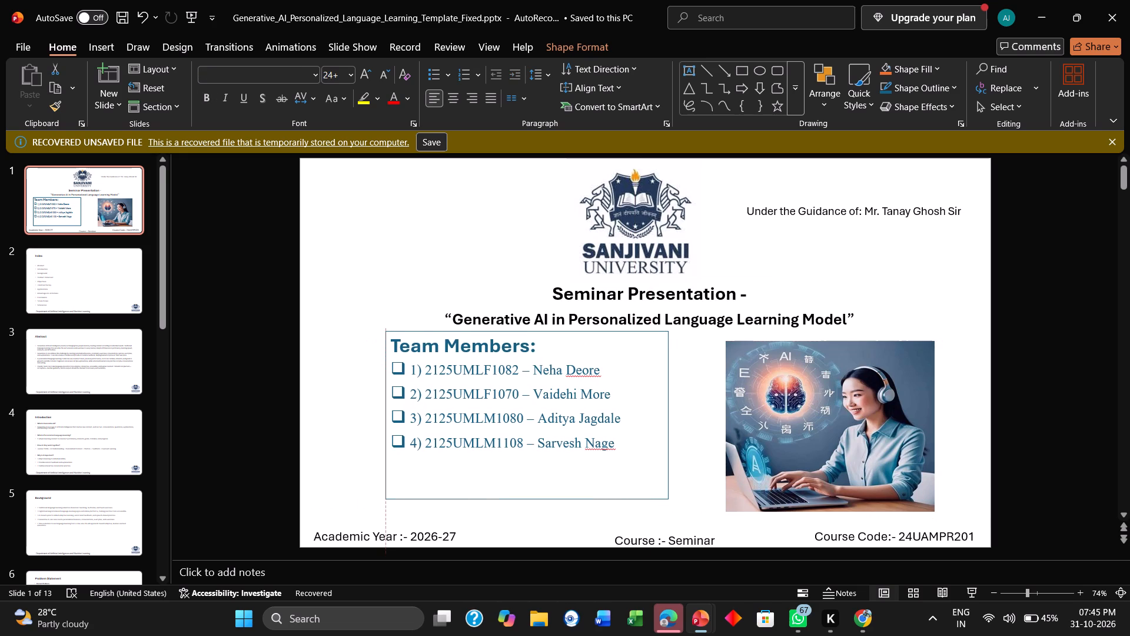
pyautogui.moveTo(597, 336); pyautogui.dragTo(599, 344)
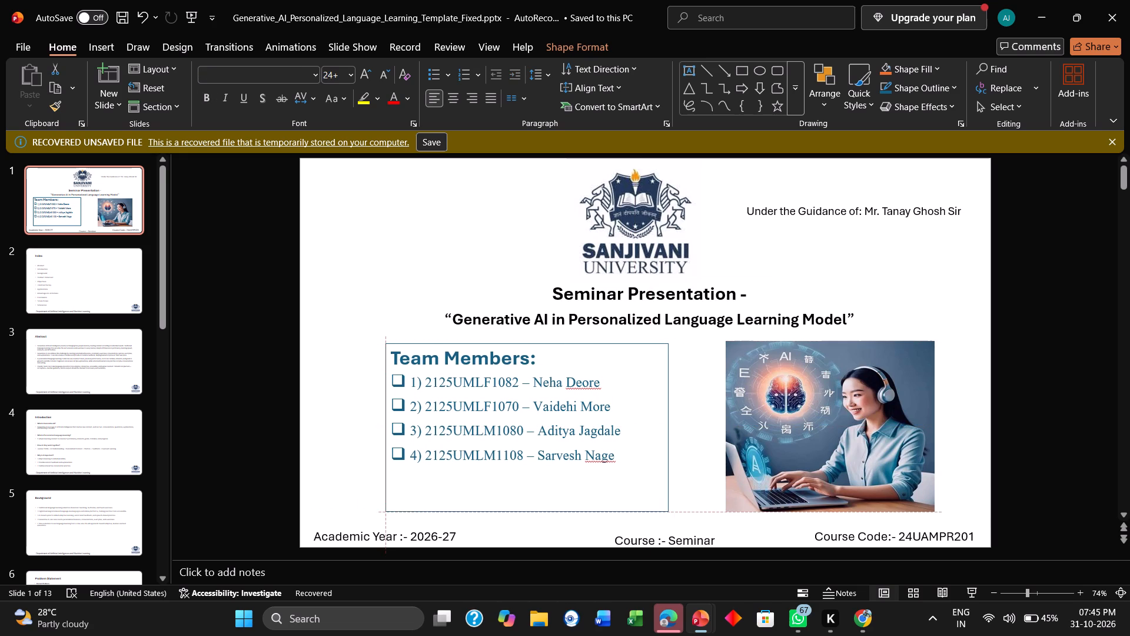
pyautogui.moveTo(599, 344); pyautogui.dragTo(599, 337)
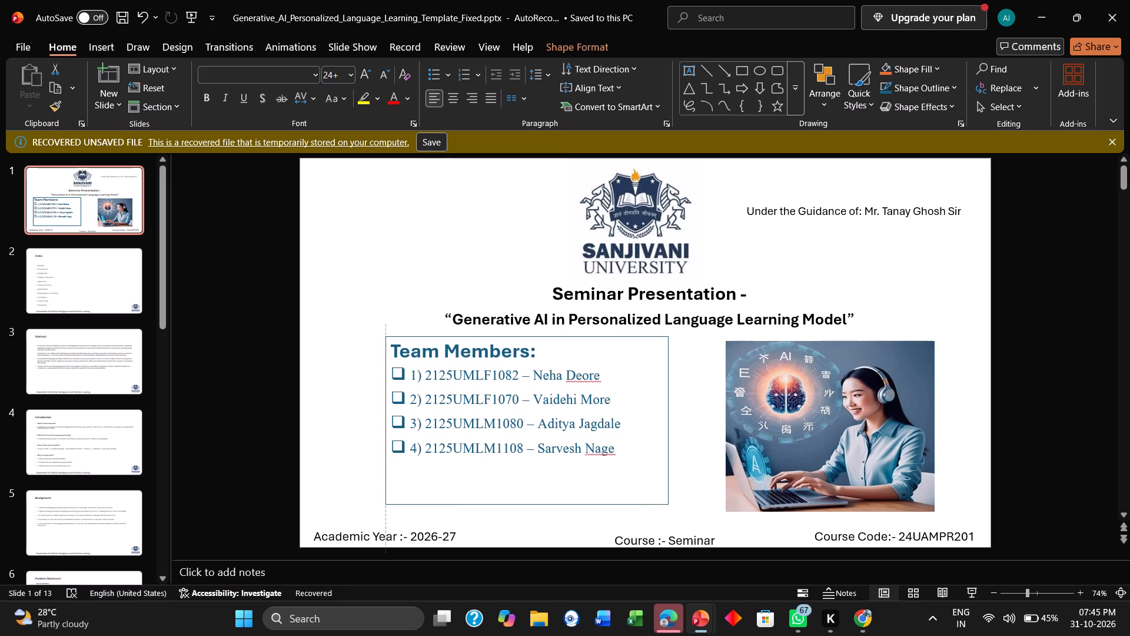
pyautogui.moveTo(599, 337); pyautogui.dragTo(599, 338)
pyautogui.click(765, 387)
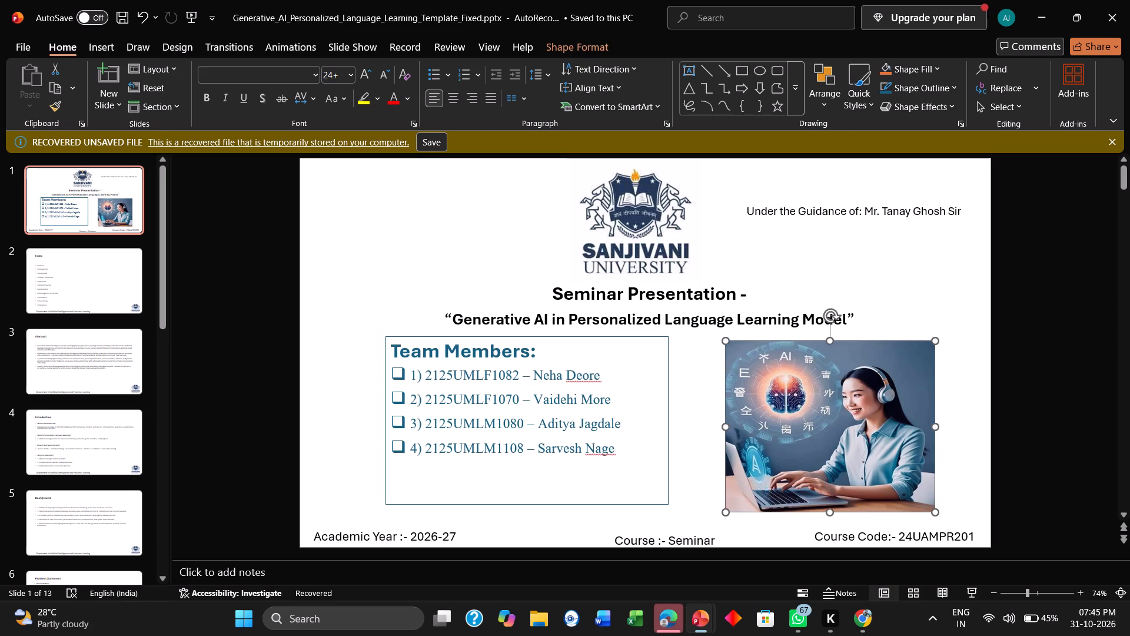
# Raise the picture level with the Team Members box's top edge and shorten it until its bottom edge matches the box's bottom edge.
pyautogui.moveTo(765, 387); pyautogui.dragTo(759, 385)
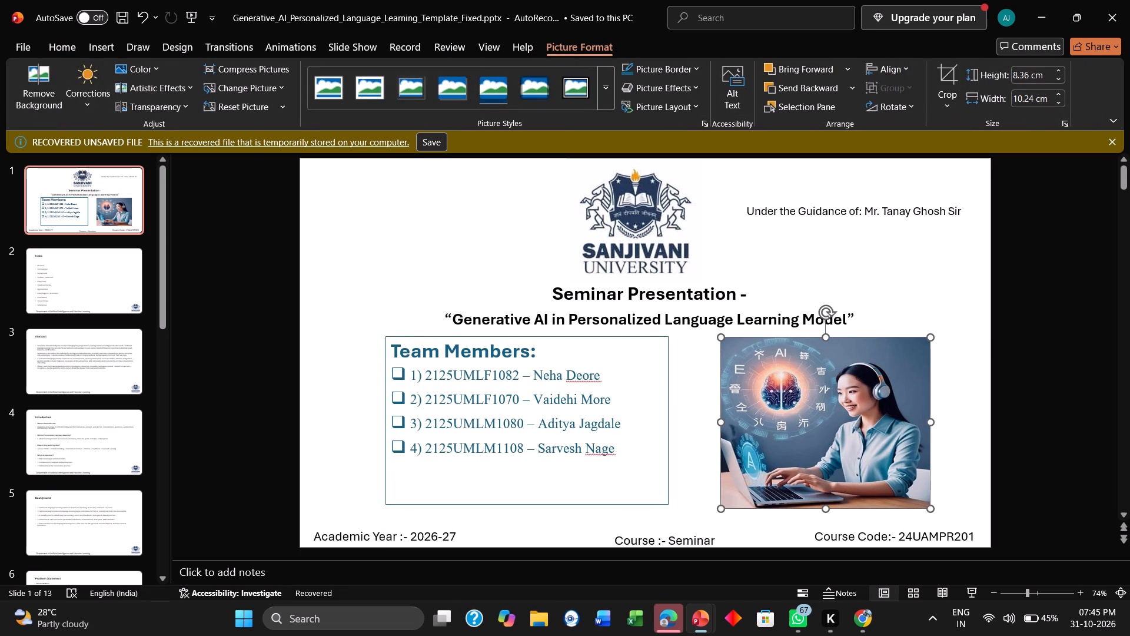
pyautogui.click(826, 512)
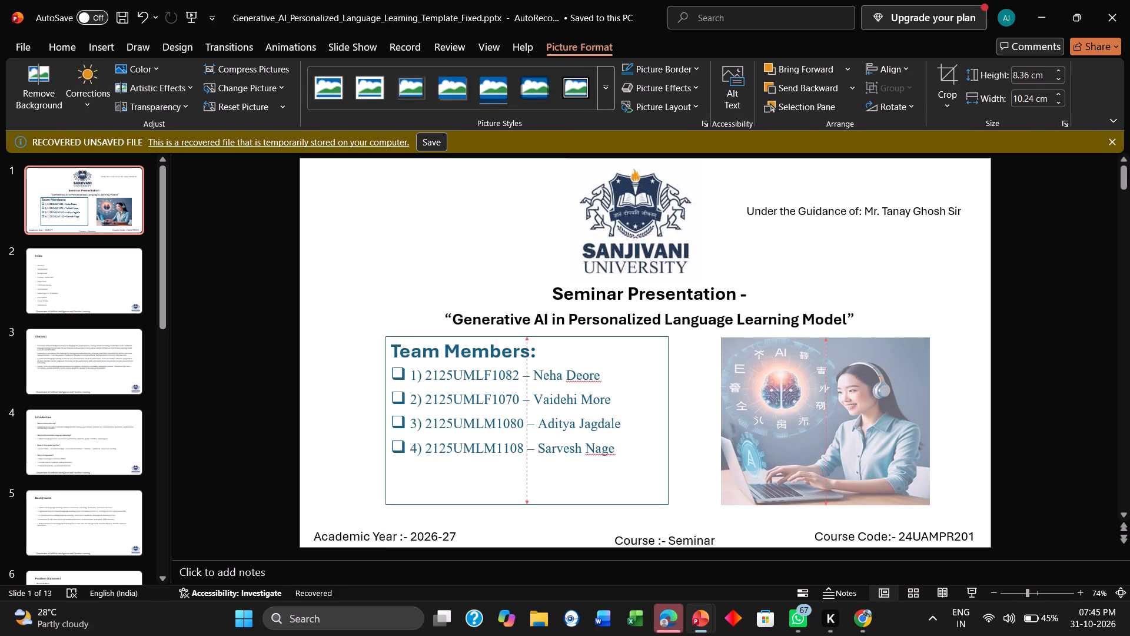
pyautogui.click(959, 473)
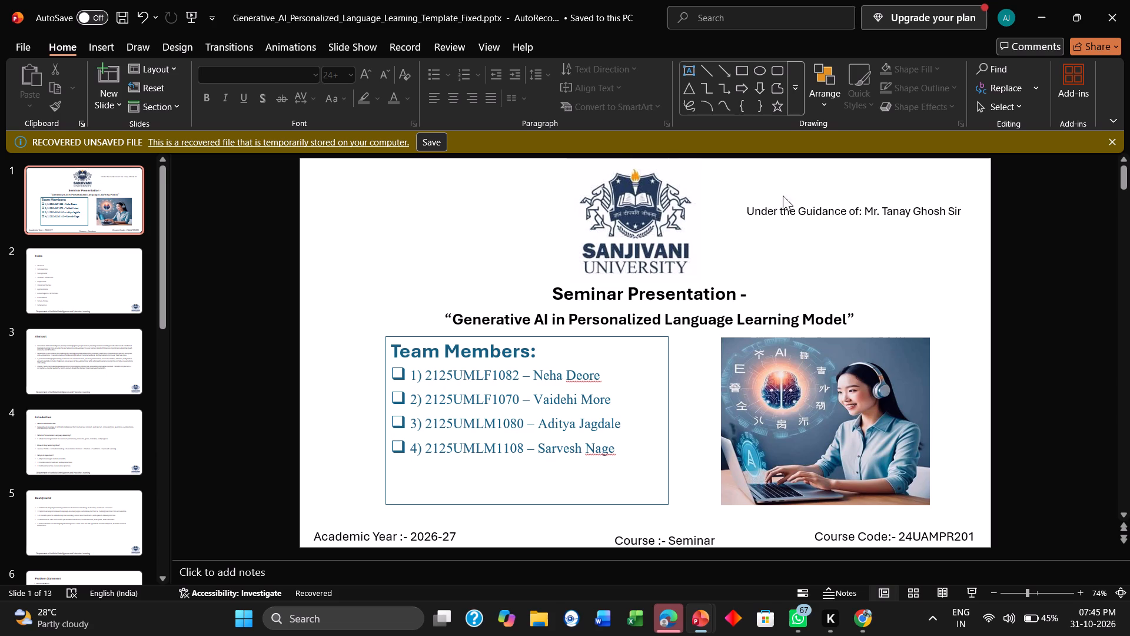
# Move the "Under the Guidance of" line into the Team Members box below the fourth member and narrow its text box to fit inside.
pyautogui.click(815, 210)
pyautogui.moveTo(868, 200); pyautogui.dragTo(697, 324)
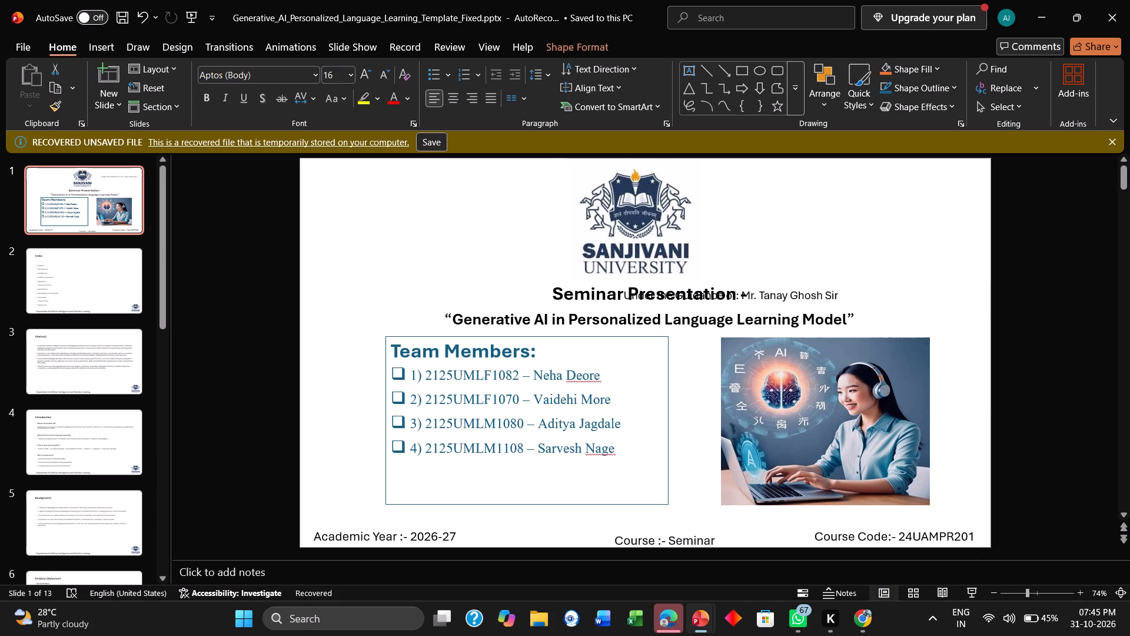
pyautogui.moveTo(697, 324); pyautogui.dragTo(520, 475)
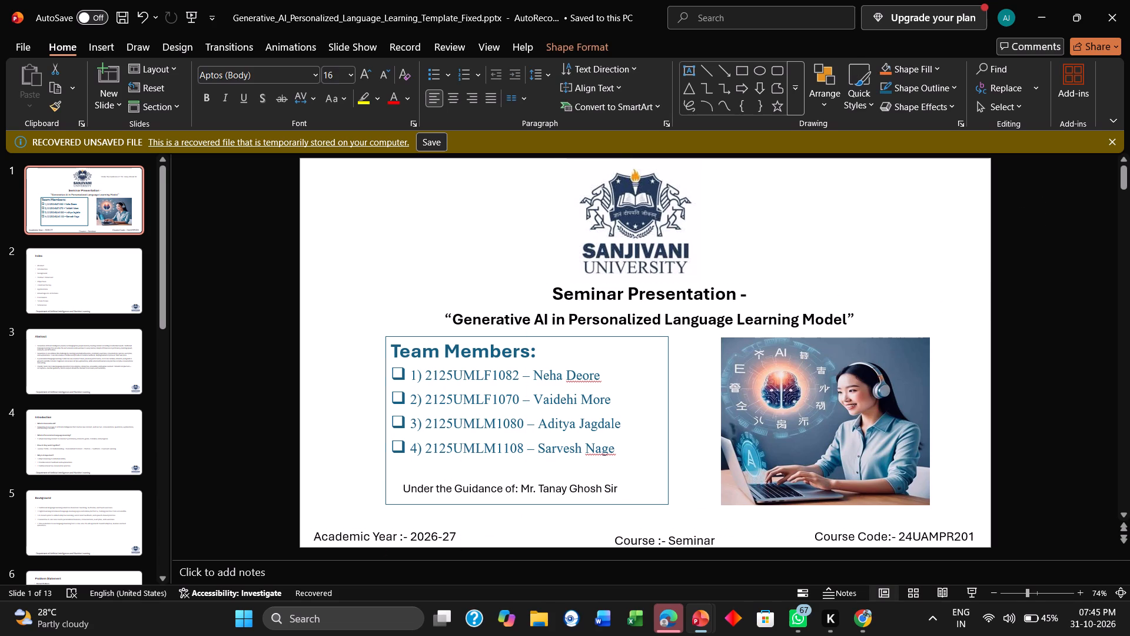
pyautogui.moveTo(520, 475); pyautogui.dragTo(522, 467)
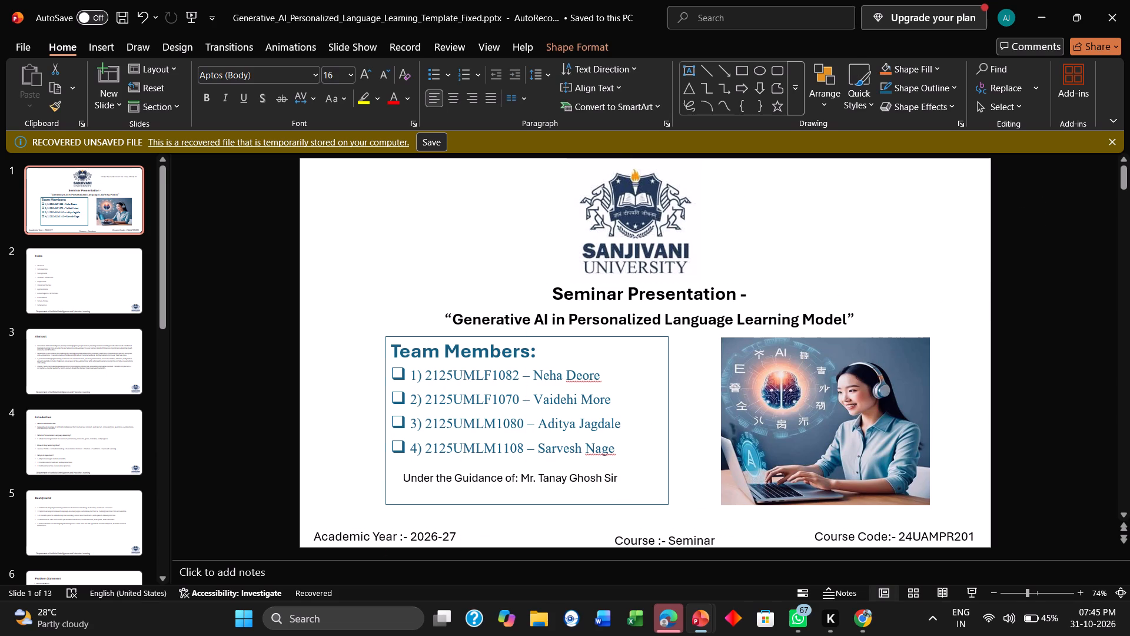
pyautogui.moveTo(522, 467); pyautogui.dragTo(519, 469)
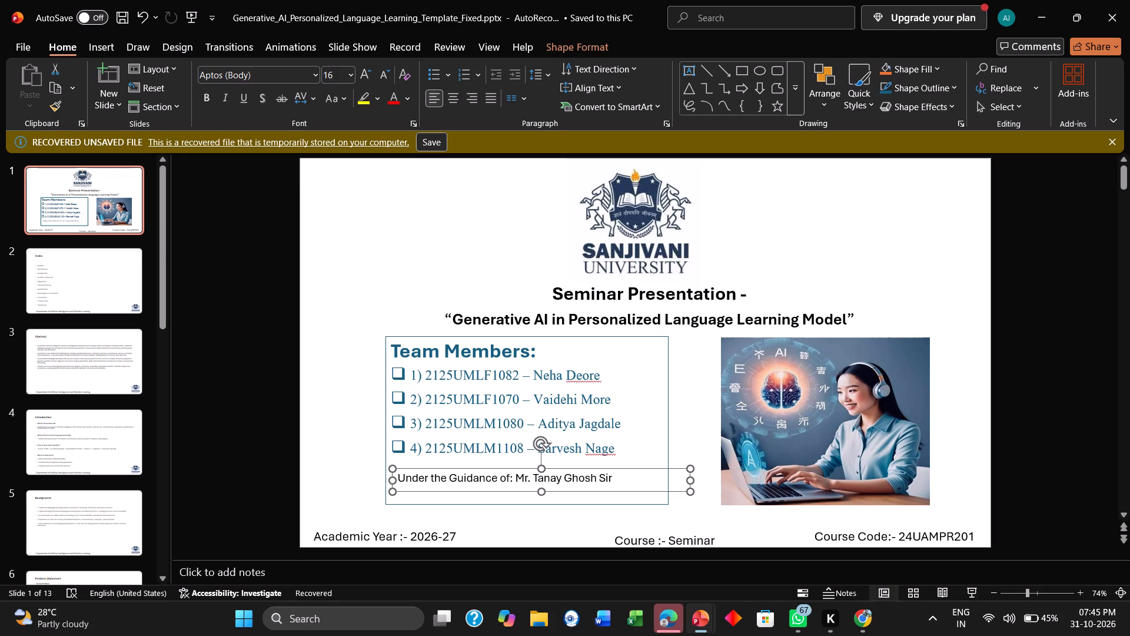
pyautogui.moveTo(691, 479); pyautogui.dragTo(653, 481)
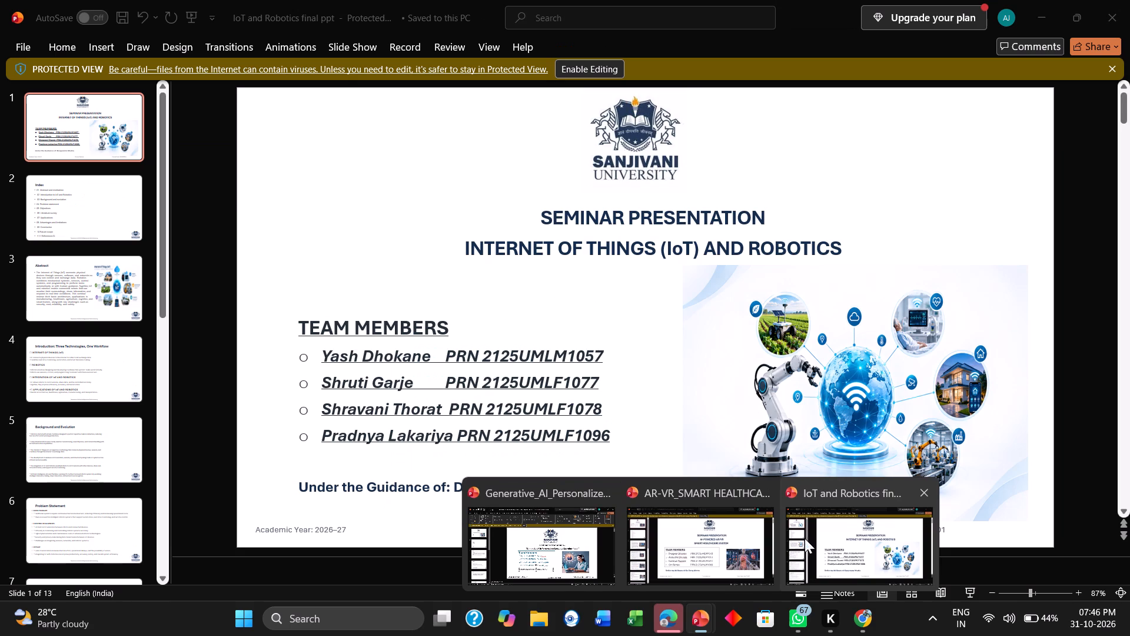
# Select the university logo above the title and bring up its picture formatting options.
pyautogui.click(625, 254)
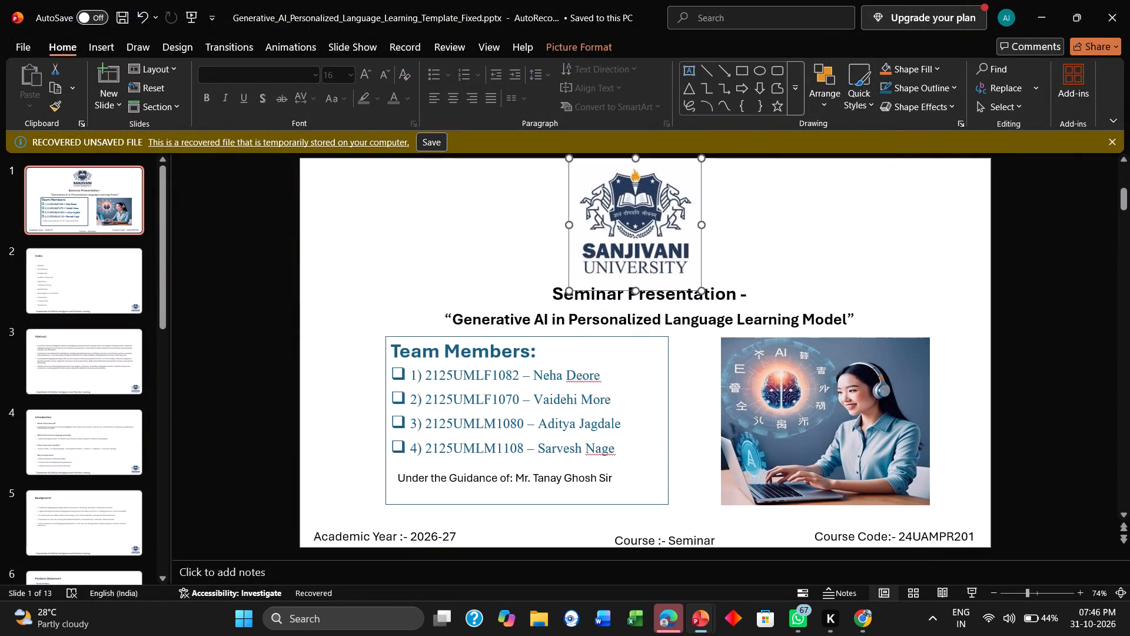
pyautogui.click(625, 254)
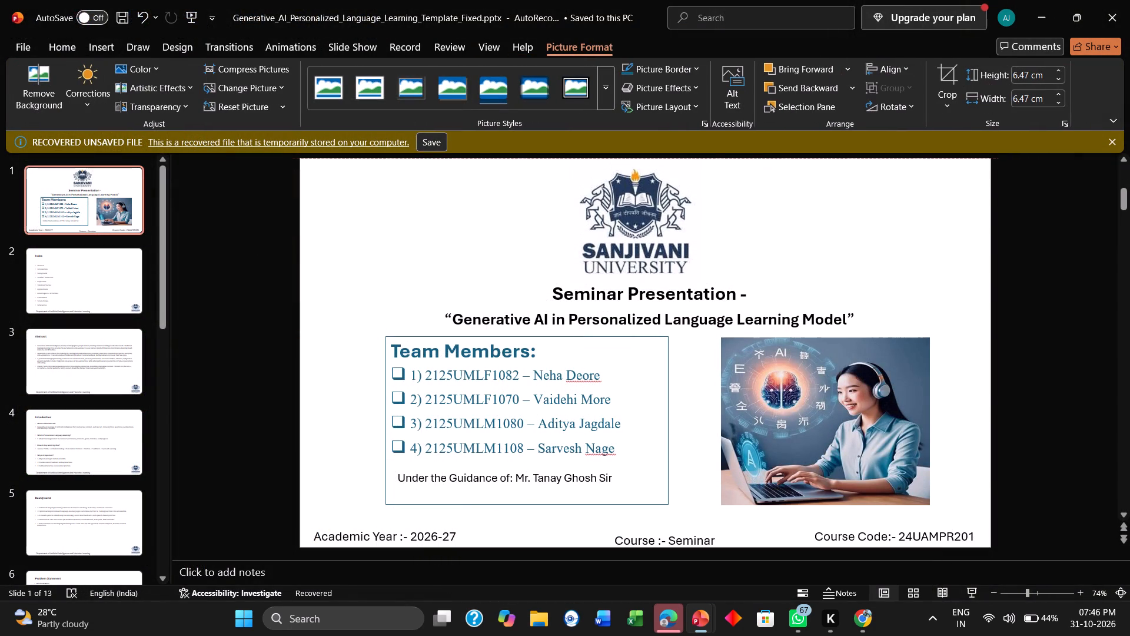
# Raise the seminar title text box so it sits directly beneath the university logo.
pyautogui.click(629, 292)
pyautogui.click(629, 292)
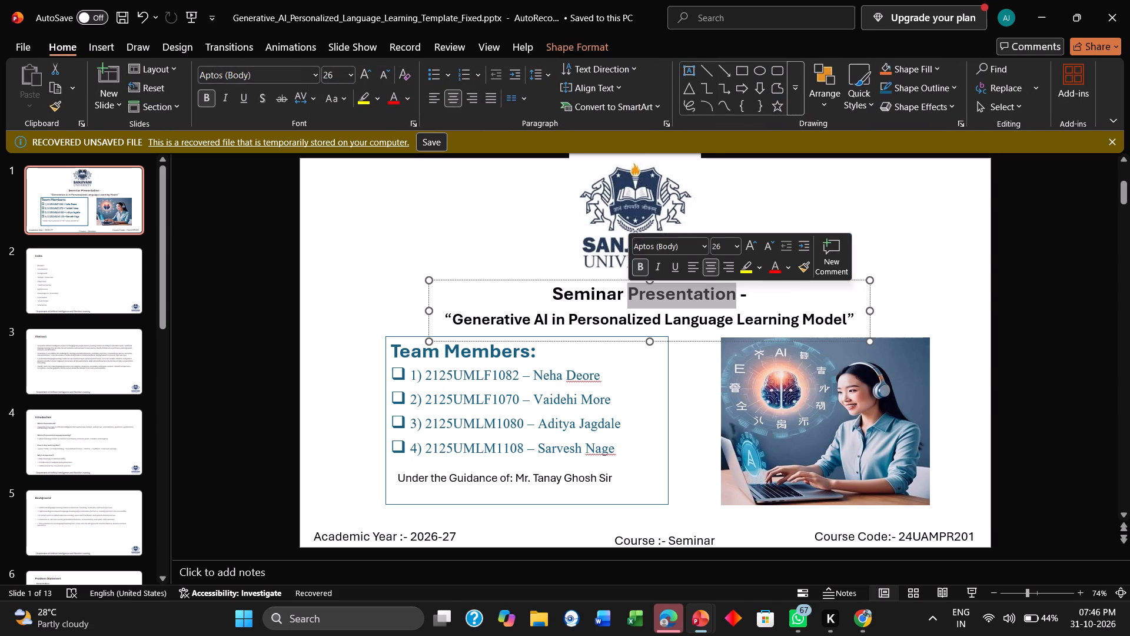
pyautogui.moveTo(603, 280); pyautogui.dragTo(601, 274)
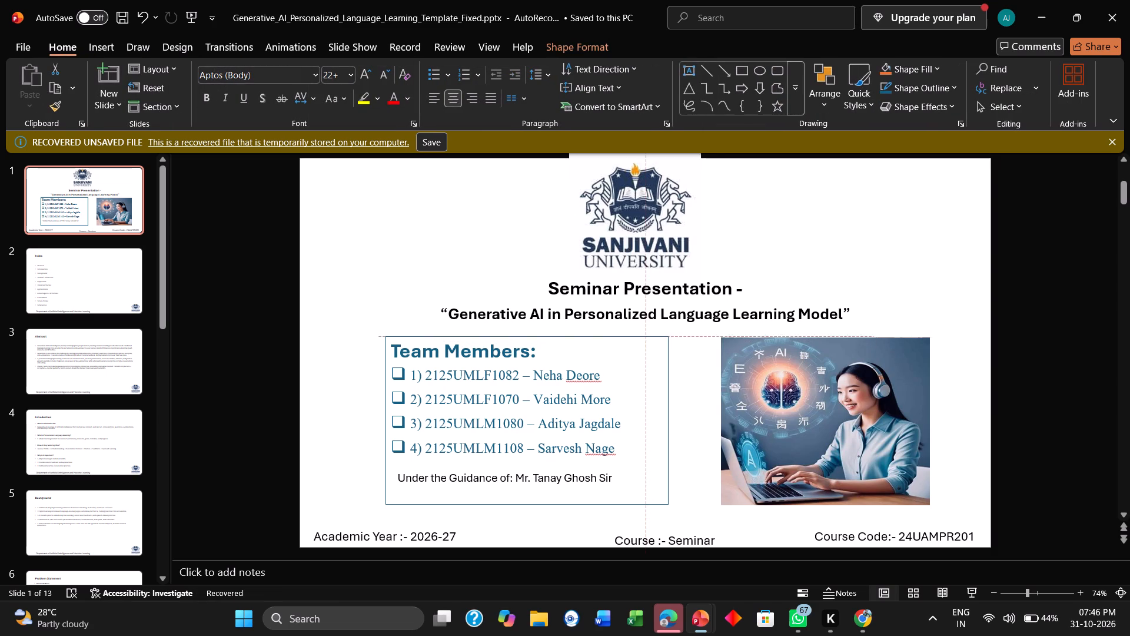
pyautogui.moveTo(601, 274); pyautogui.dragTo(602, 270)
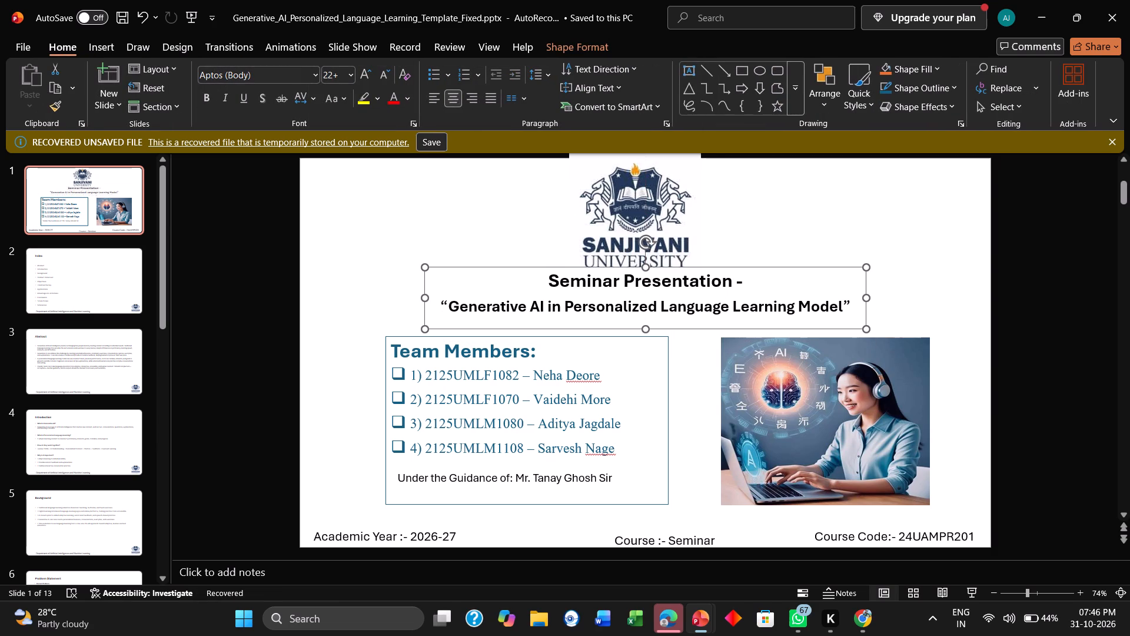
# Raise the Team Members box and the picture so their top edges are level just below the title.
pyautogui.click(590, 384)
pyautogui.moveTo(590, 384); pyautogui.dragTo(590, 383)
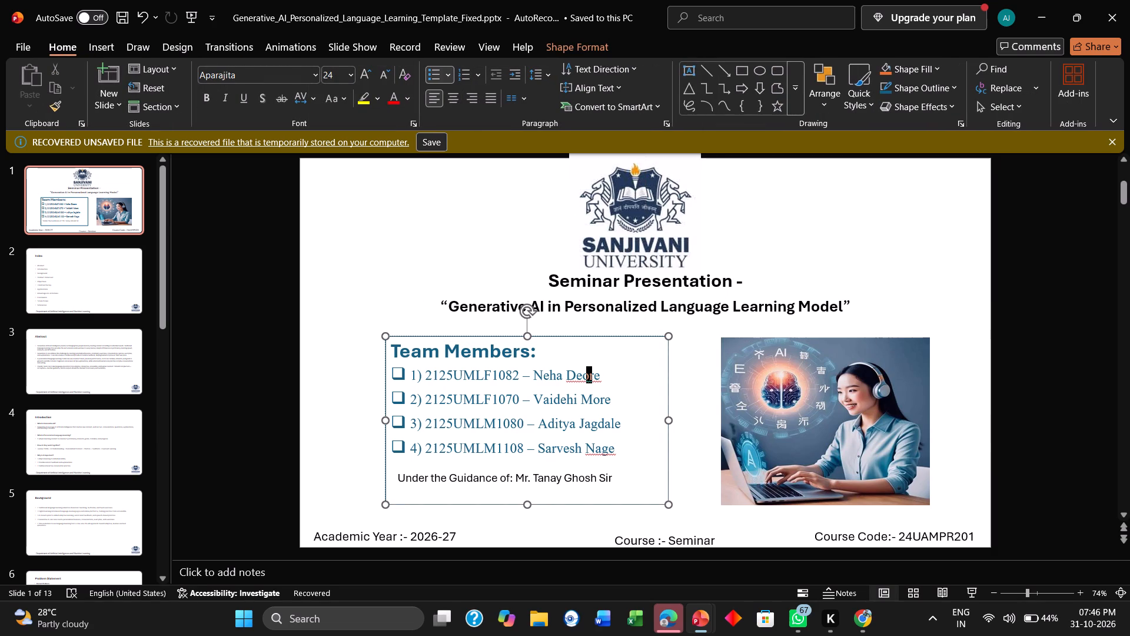
pyautogui.moveTo(590, 383); pyautogui.dragTo(591, 377)
pyautogui.moveTo(560, 338); pyautogui.dragTo(560, 320)
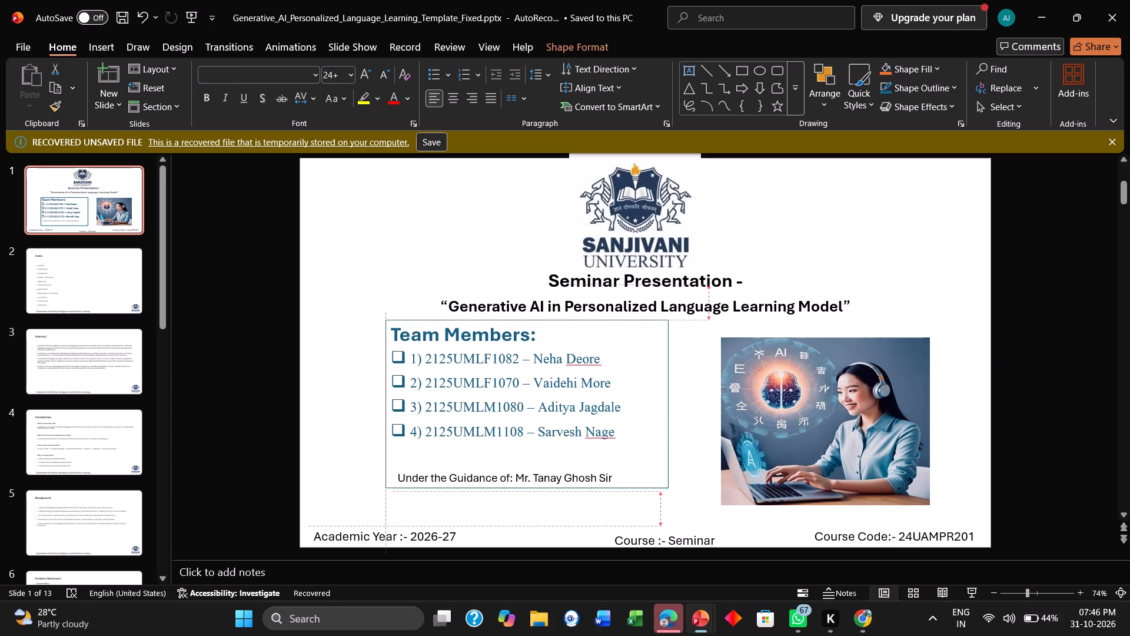
pyautogui.moveTo(560, 320); pyautogui.dragTo(559, 319)
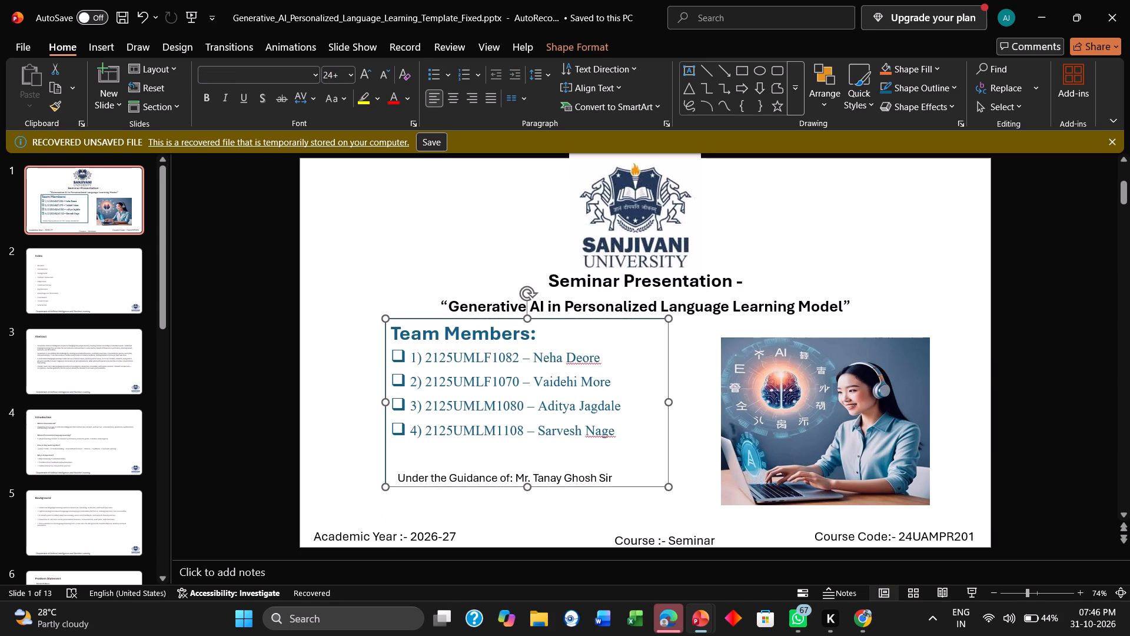
pyautogui.moveTo(846, 410); pyautogui.dragTo(843, 393)
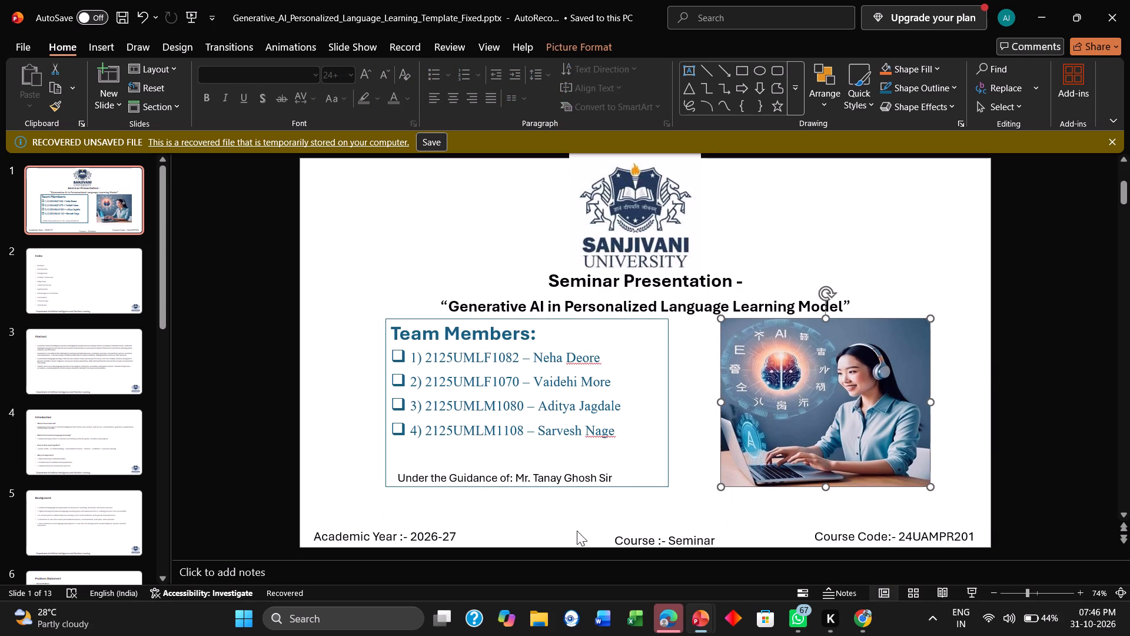
# Move the "Under the Guidance of" line out of the Team Members box into the space between the box and the footer.
pyautogui.click(523, 471)
pyautogui.moveTo(523, 471); pyautogui.dragTo(619, 493)
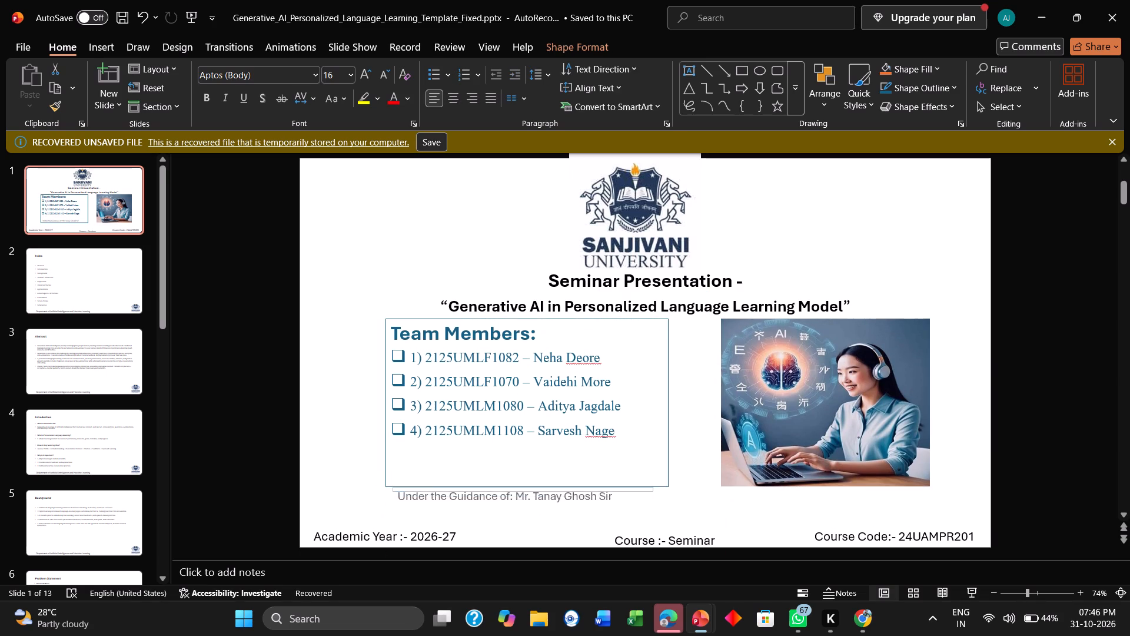
pyautogui.moveTo(619, 493); pyautogui.dragTo(623, 463)
pyautogui.moveTo(629, 492); pyautogui.dragTo(736, 515)
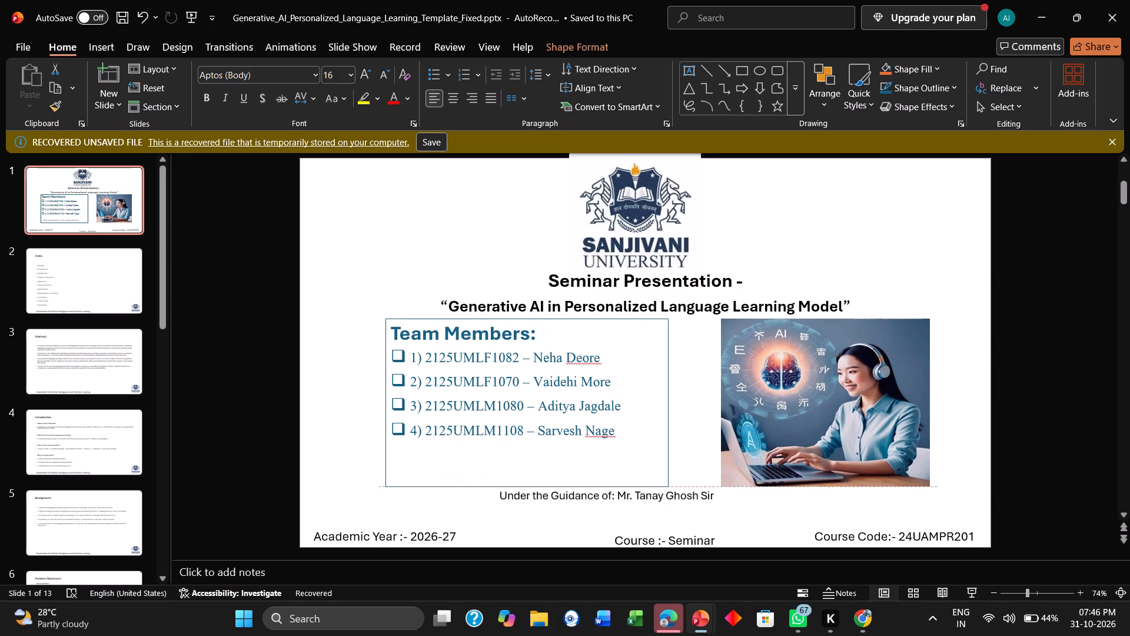
pyautogui.moveTo(736, 515); pyautogui.dragTo(761, 525)
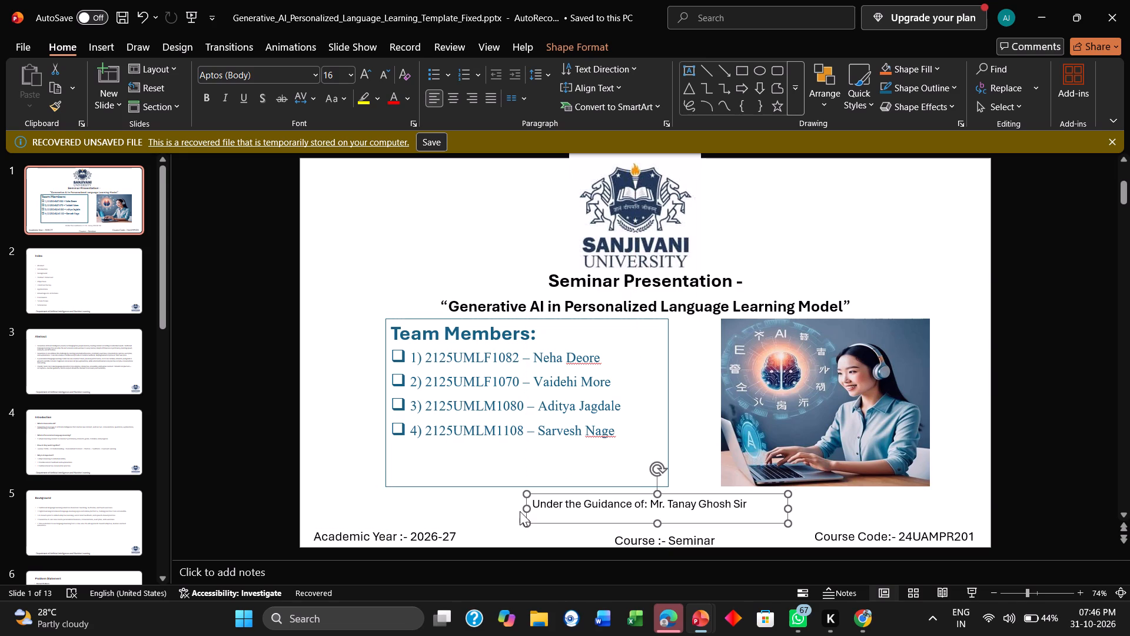
# Widen the guidance line's text box and shift it toward the picture, midway between the picture's bottom edge and the footer.
pyautogui.moveTo(527, 508); pyautogui.dragTo(454, 503)
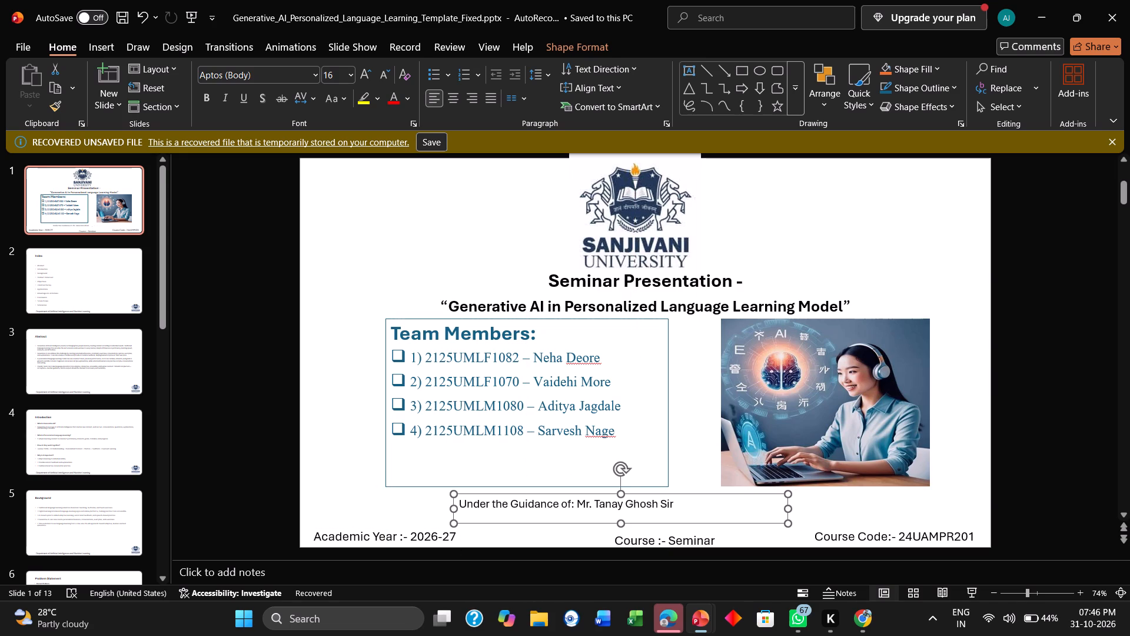
pyautogui.moveTo(788, 514); pyautogui.dragTo(845, 519)
pyautogui.click(727, 506)
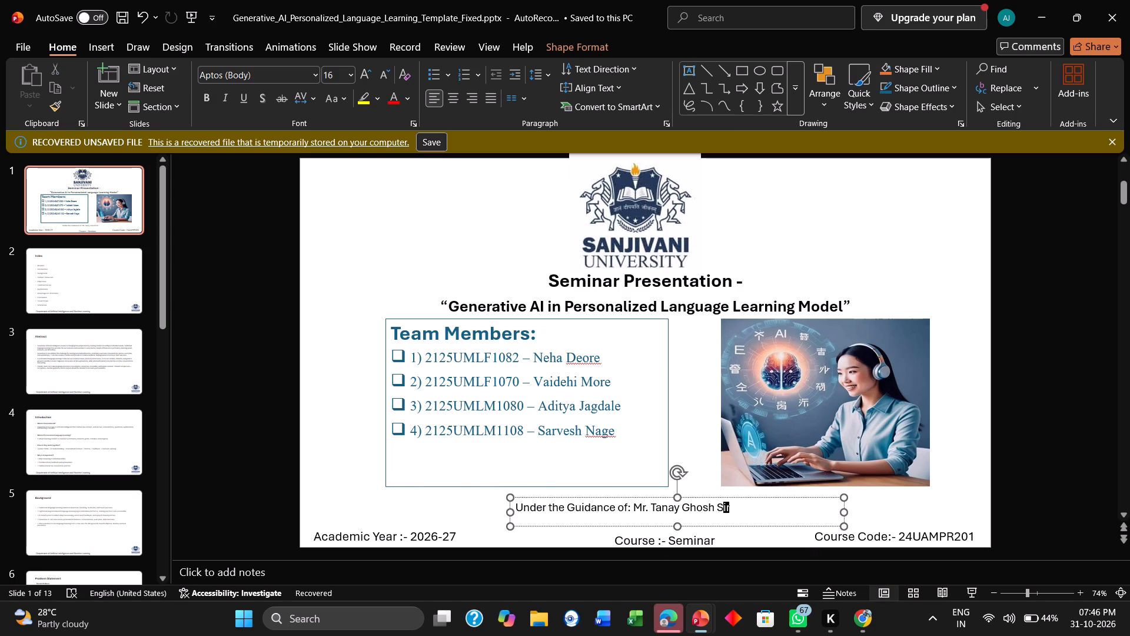
pyautogui.moveTo(734, 506); pyautogui.dragTo(784, 503)
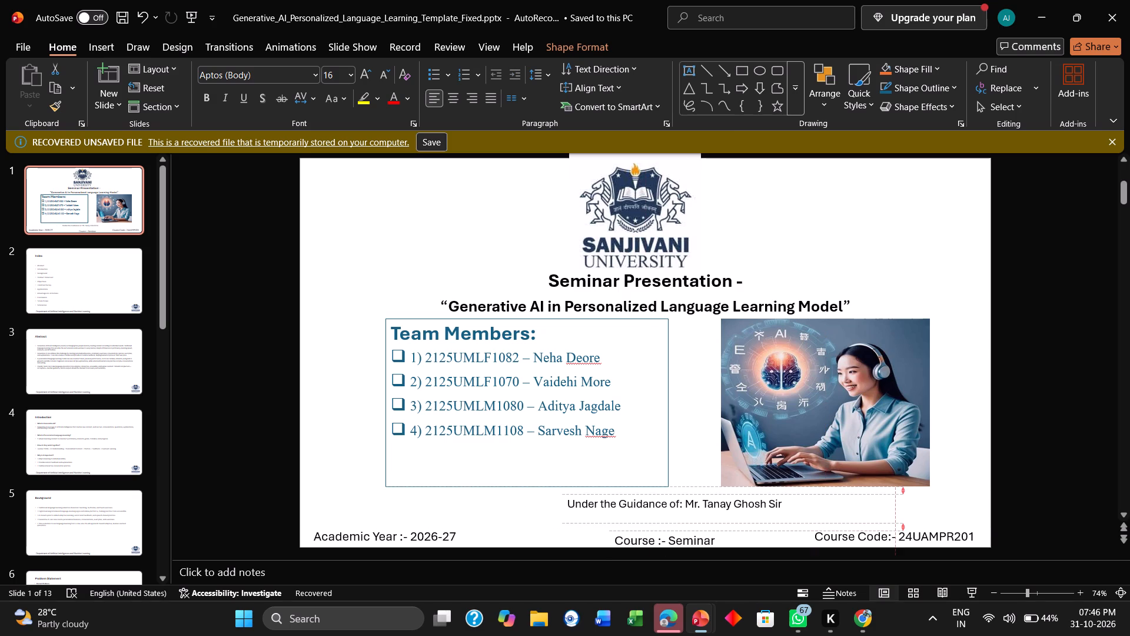
pyautogui.moveTo(784, 503); pyautogui.dragTo(783, 502)
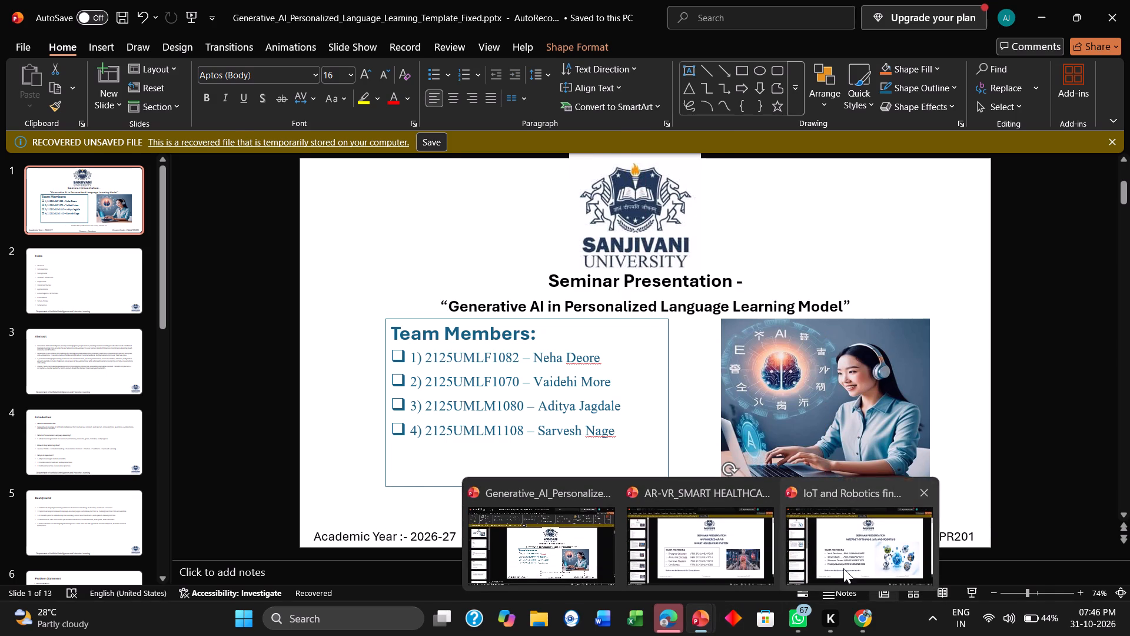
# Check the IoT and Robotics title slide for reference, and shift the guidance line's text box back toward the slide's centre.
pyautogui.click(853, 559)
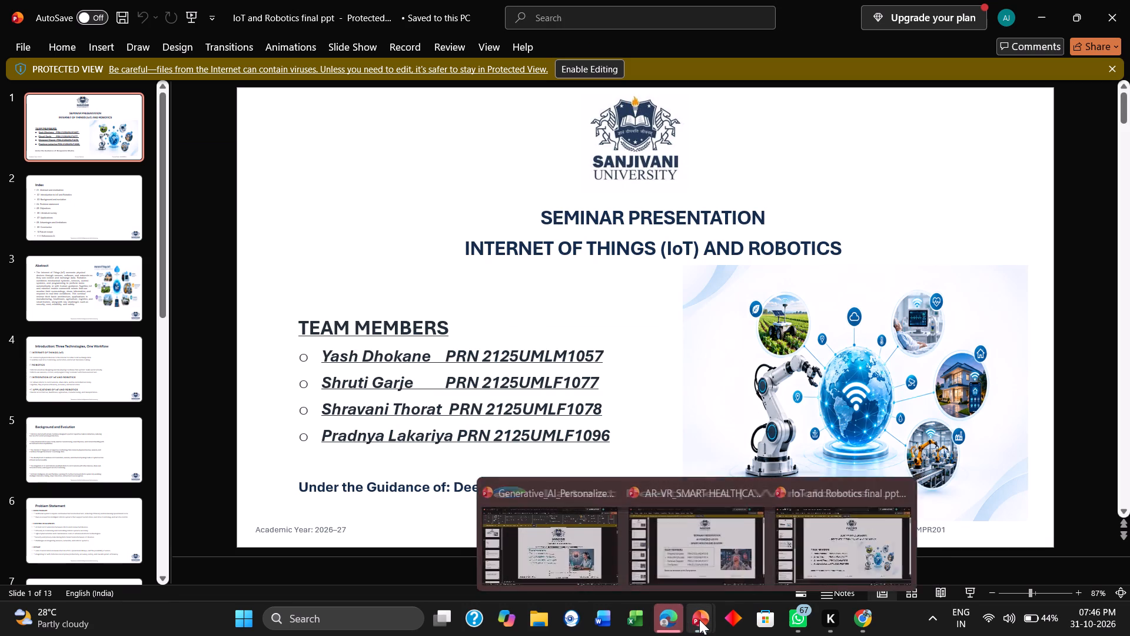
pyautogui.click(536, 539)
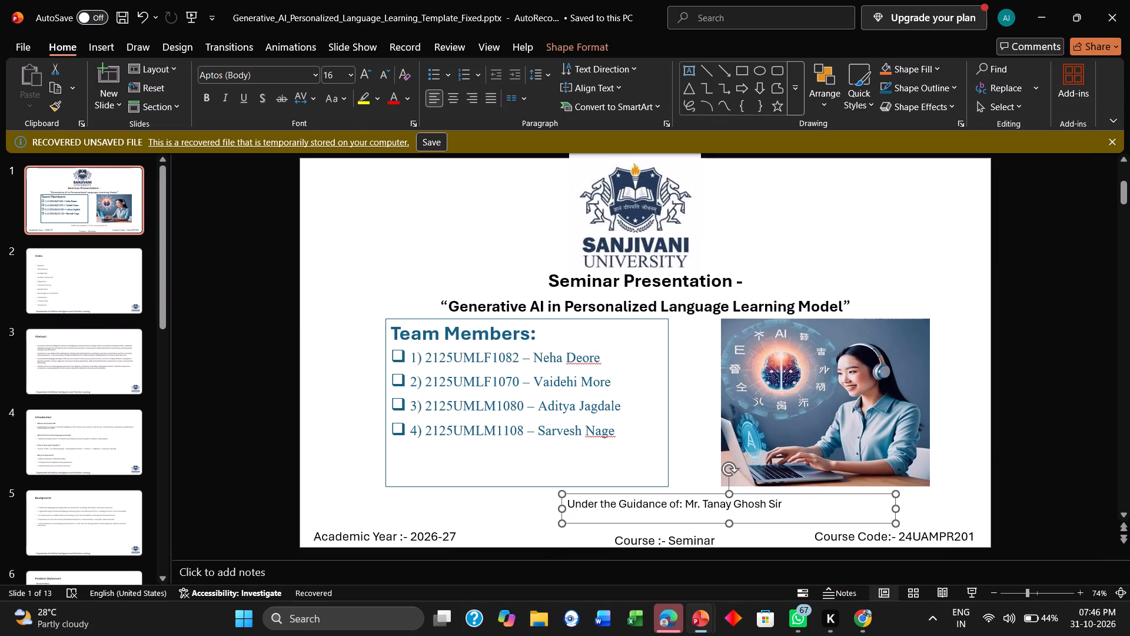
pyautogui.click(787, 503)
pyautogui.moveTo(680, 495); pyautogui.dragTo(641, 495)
# Make the "Under the Guidance of" line bold and set its font size to 20.
pyautogui.click(747, 503)
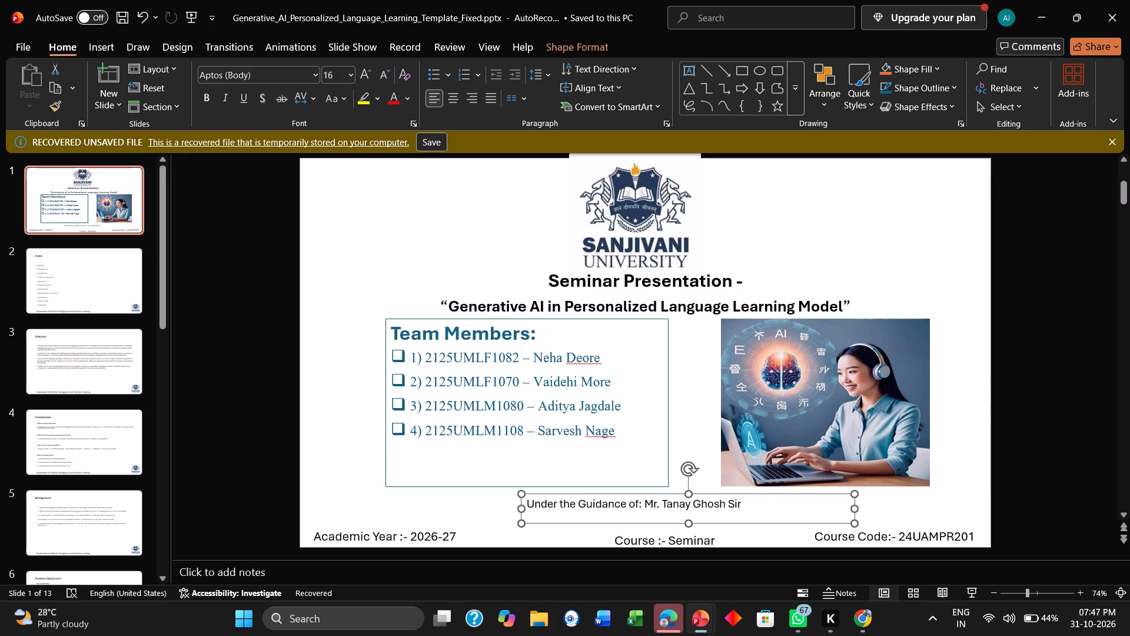
pyautogui.moveTo(740, 503); pyautogui.dragTo(508, 498)
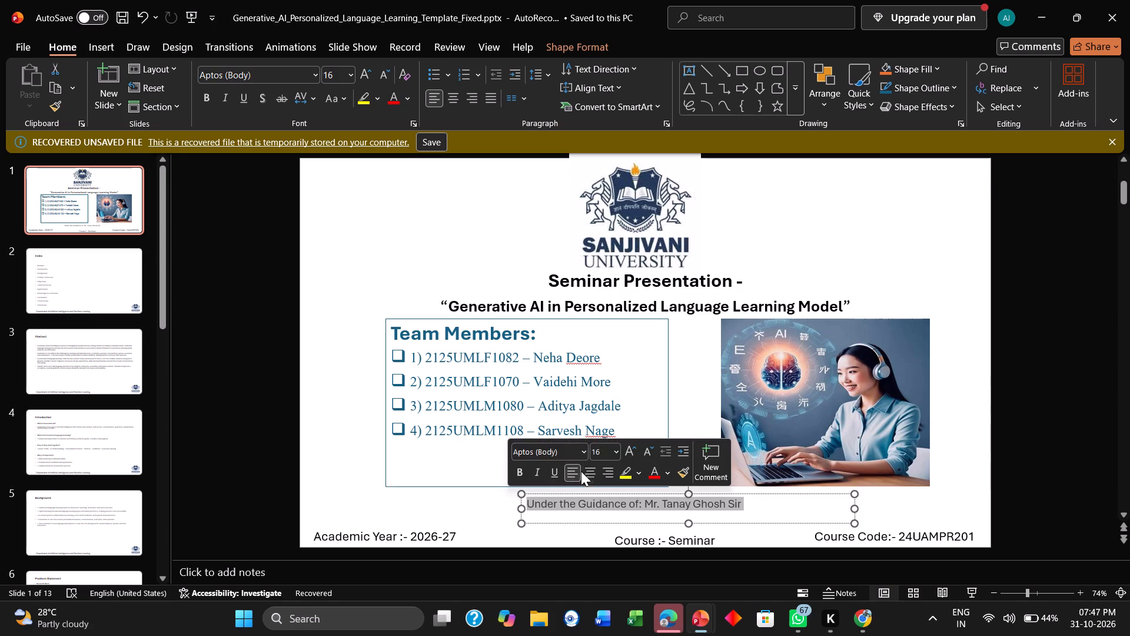
pyautogui.click(516, 470)
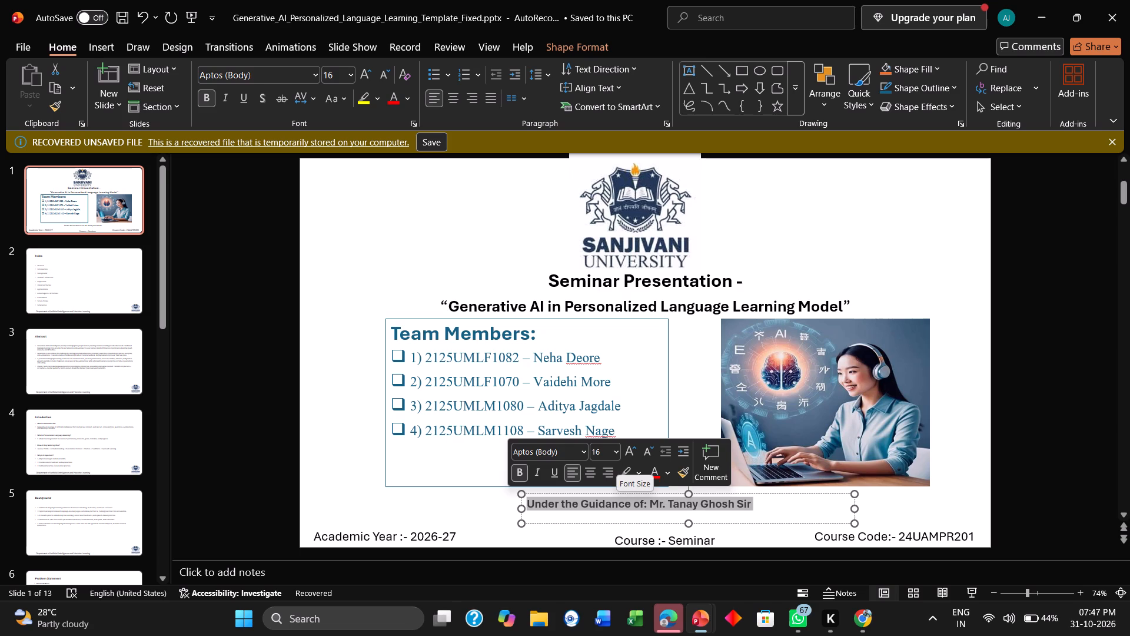
pyautogui.click(618, 453)
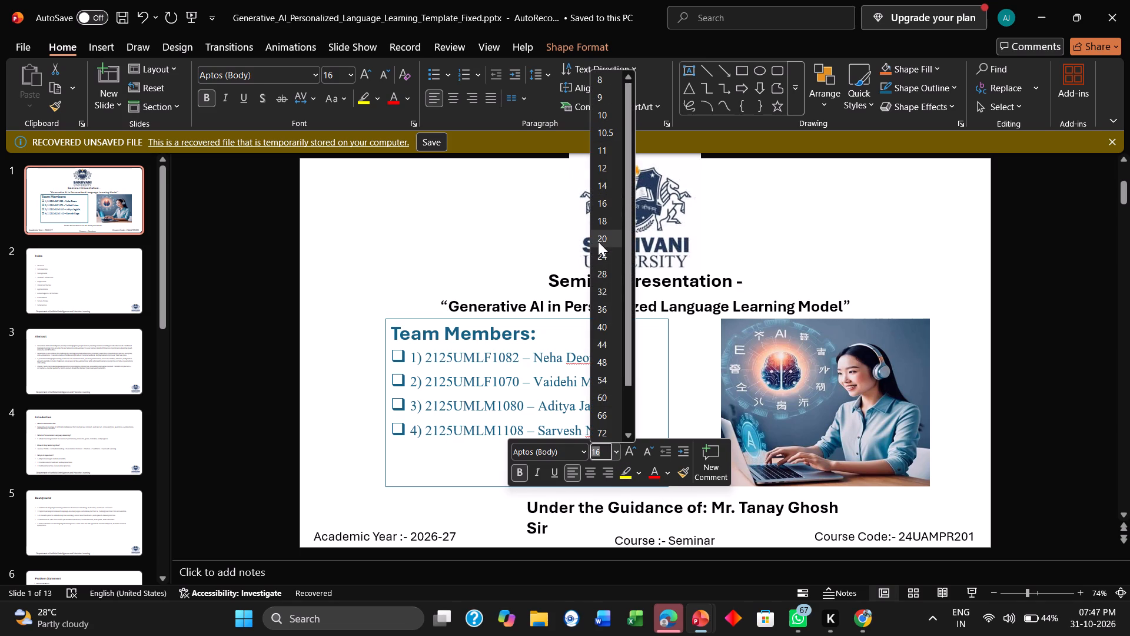
pyautogui.click(597, 244)
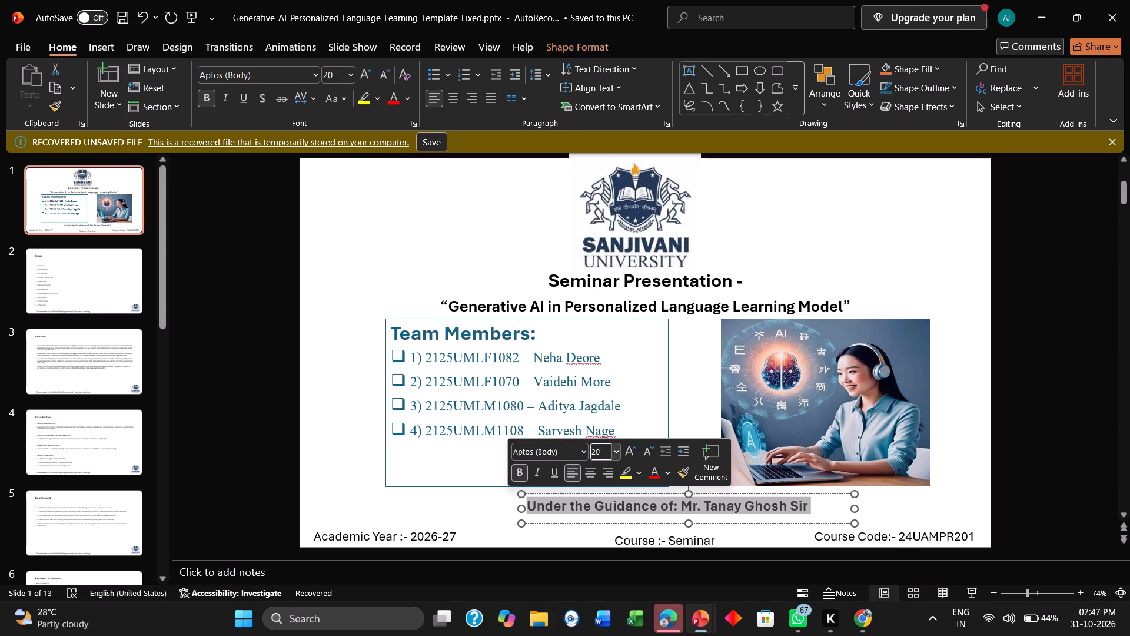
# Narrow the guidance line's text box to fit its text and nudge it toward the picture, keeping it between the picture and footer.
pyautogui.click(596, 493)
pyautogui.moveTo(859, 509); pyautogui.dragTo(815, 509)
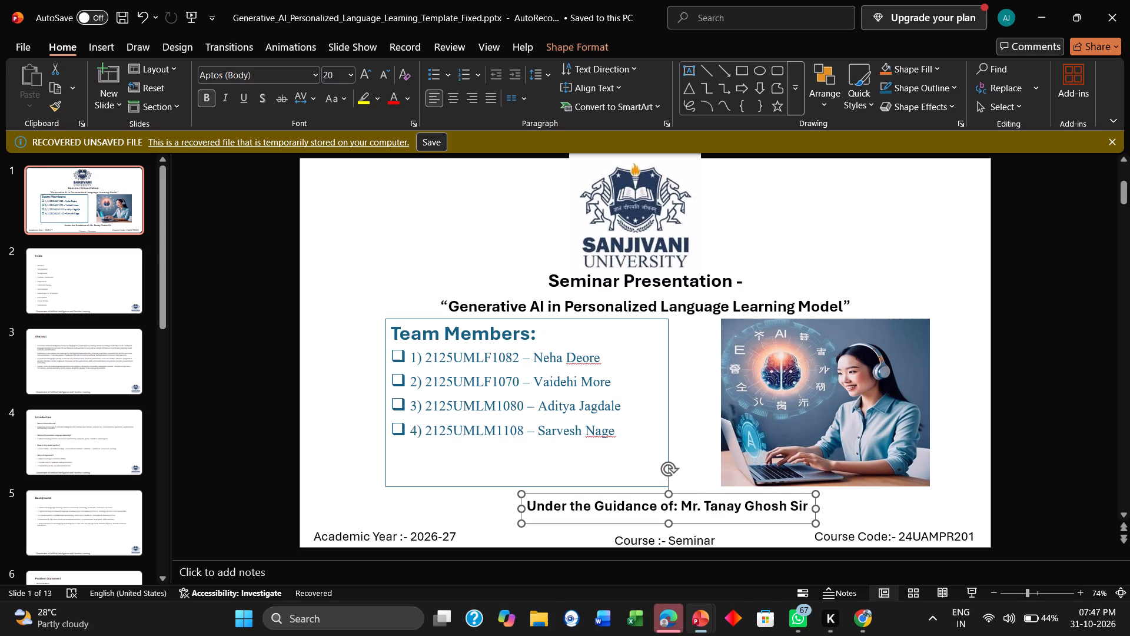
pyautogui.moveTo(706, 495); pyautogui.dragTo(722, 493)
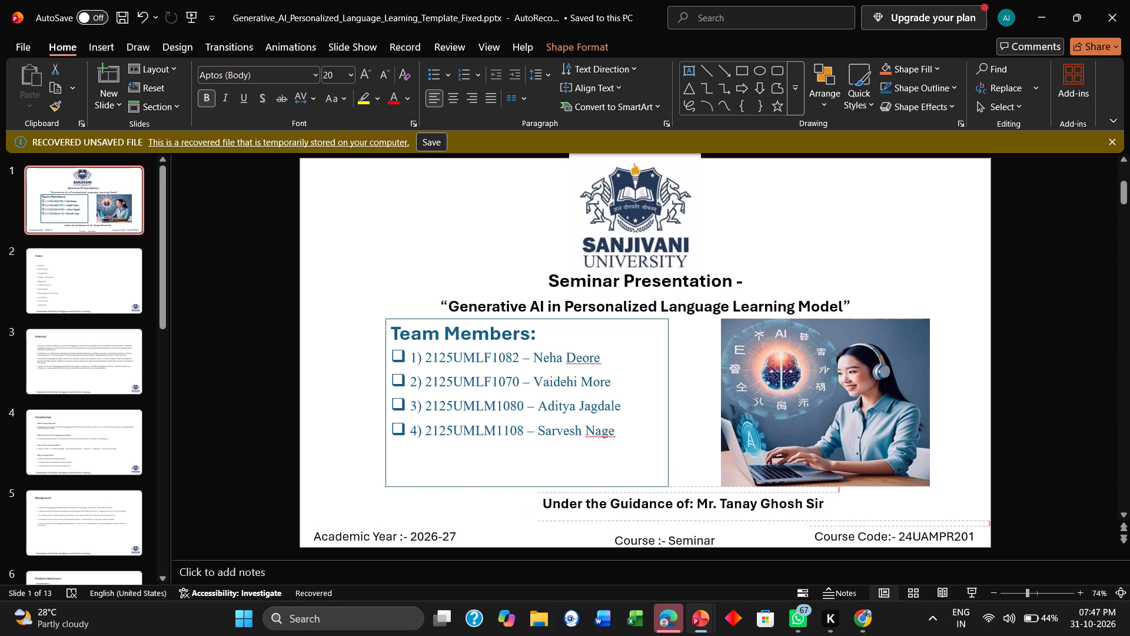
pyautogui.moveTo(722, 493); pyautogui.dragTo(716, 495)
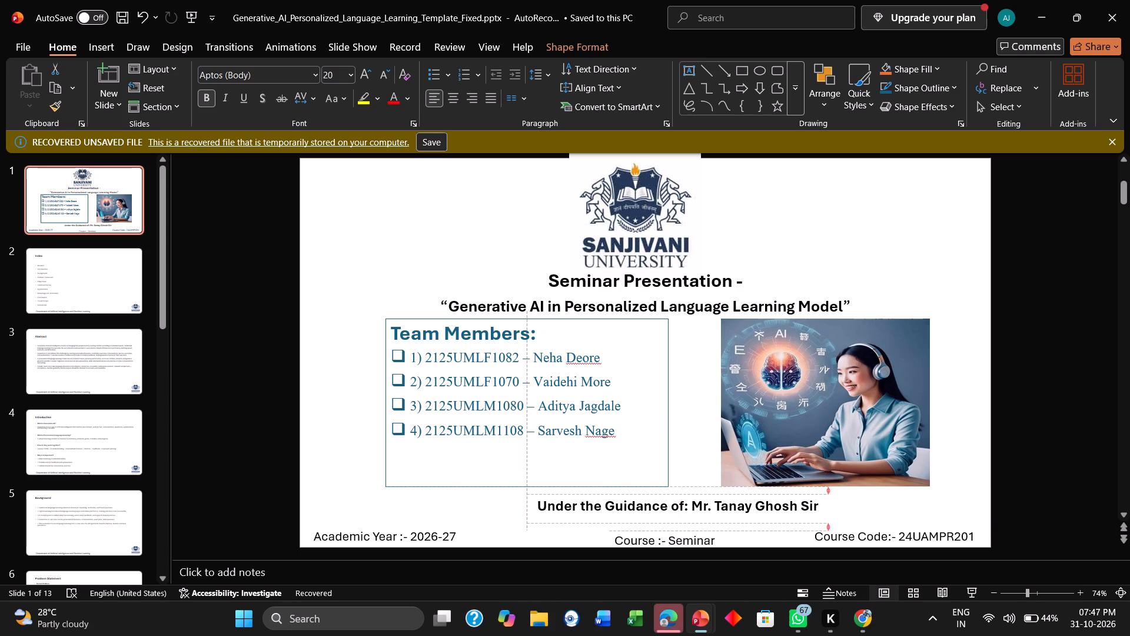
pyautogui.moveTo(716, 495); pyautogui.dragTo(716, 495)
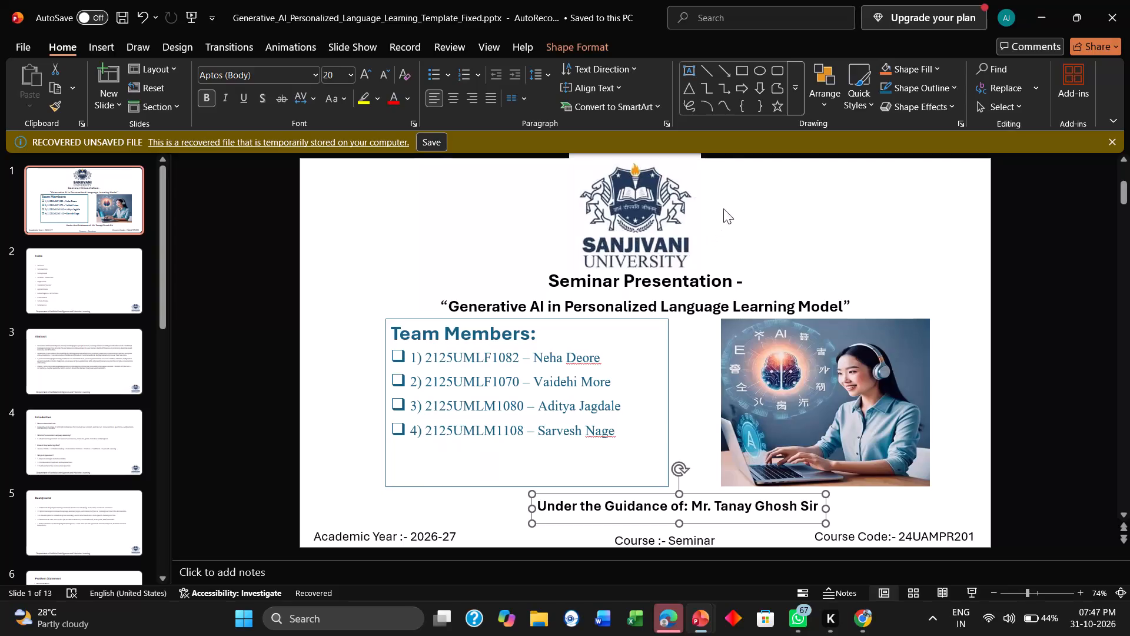
# Apply the translucent grey theme shape style to the guidance line's text box.
pyautogui.click(858, 107)
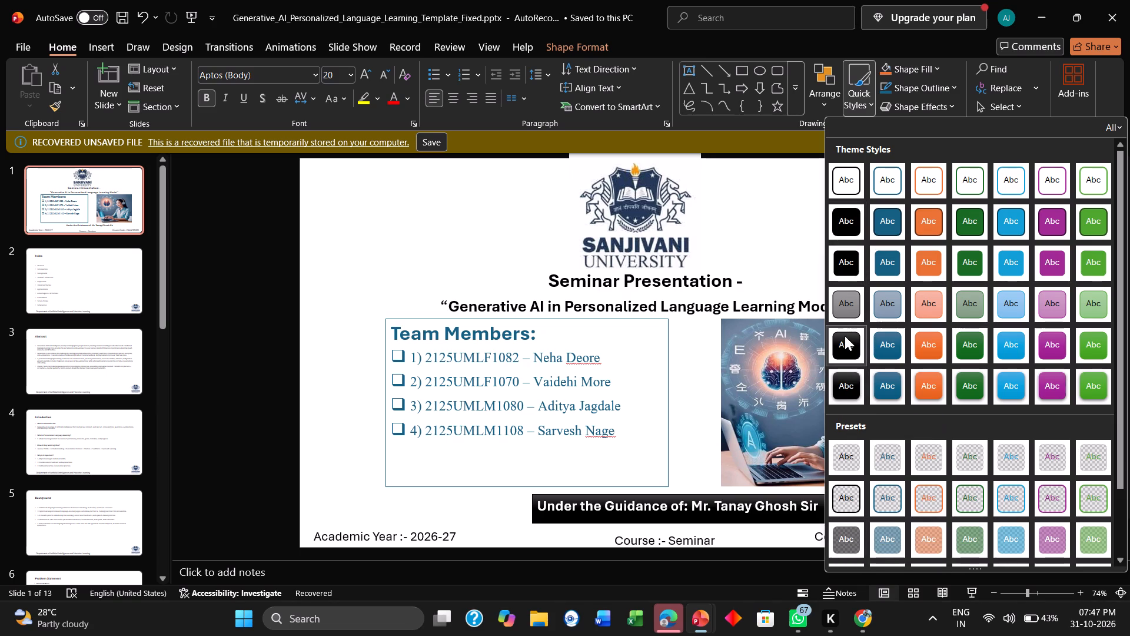
pyautogui.click(846, 297)
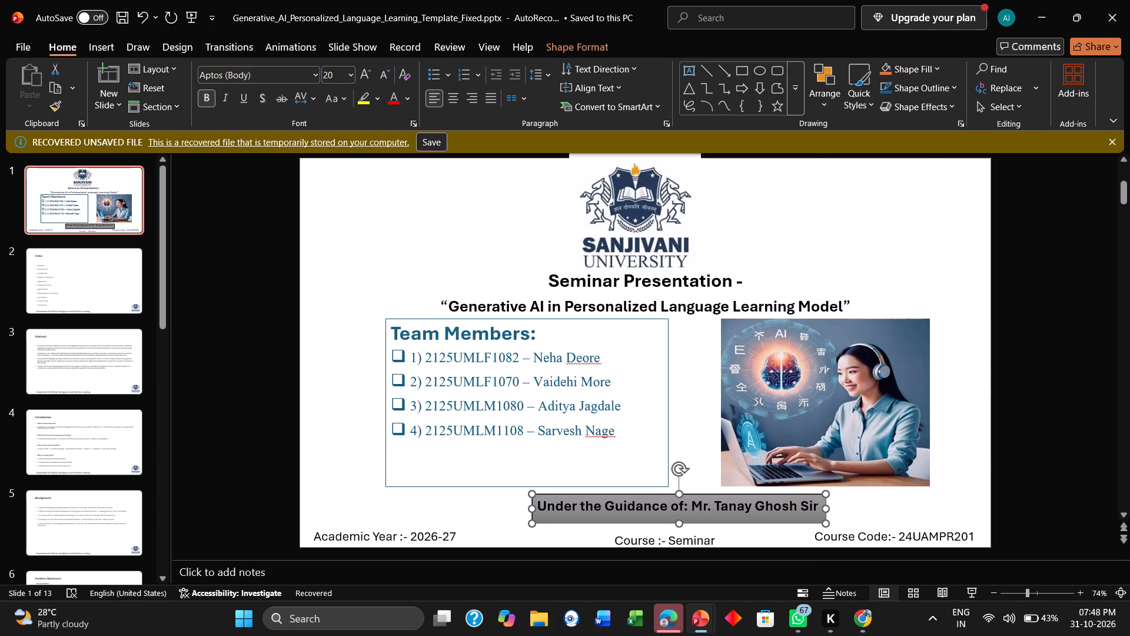
# Stretch the grey guidance box on both sides into a banner spanning the full width of the slide.
pyautogui.moveTo(531, 510); pyautogui.dragTo(328, 514)
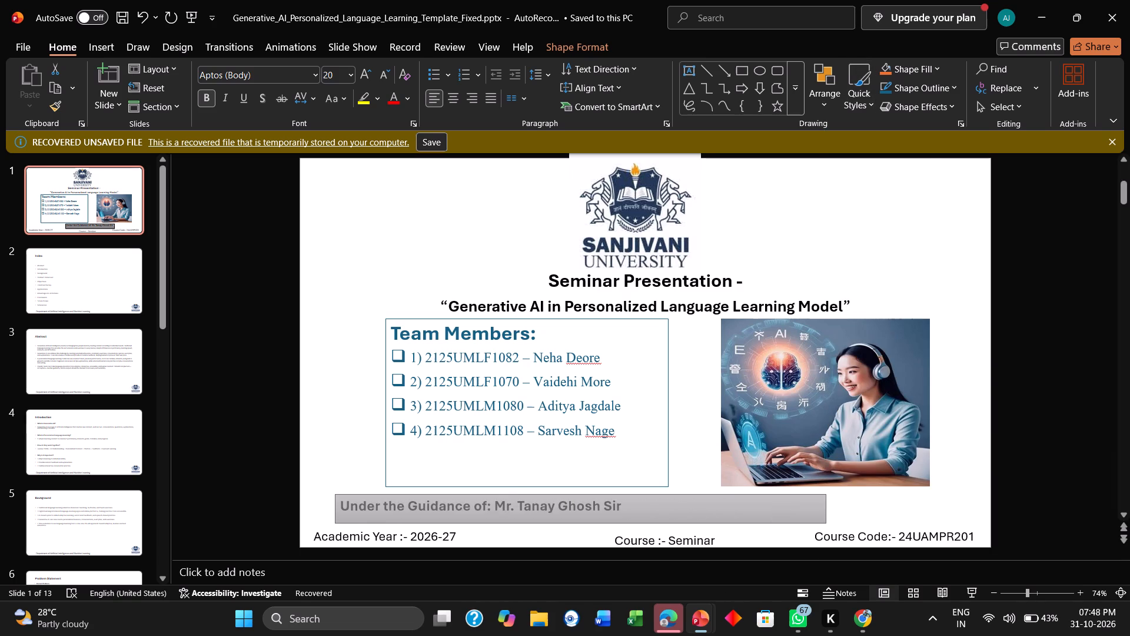
pyautogui.moveTo(328, 514); pyautogui.dragTo(301, 507)
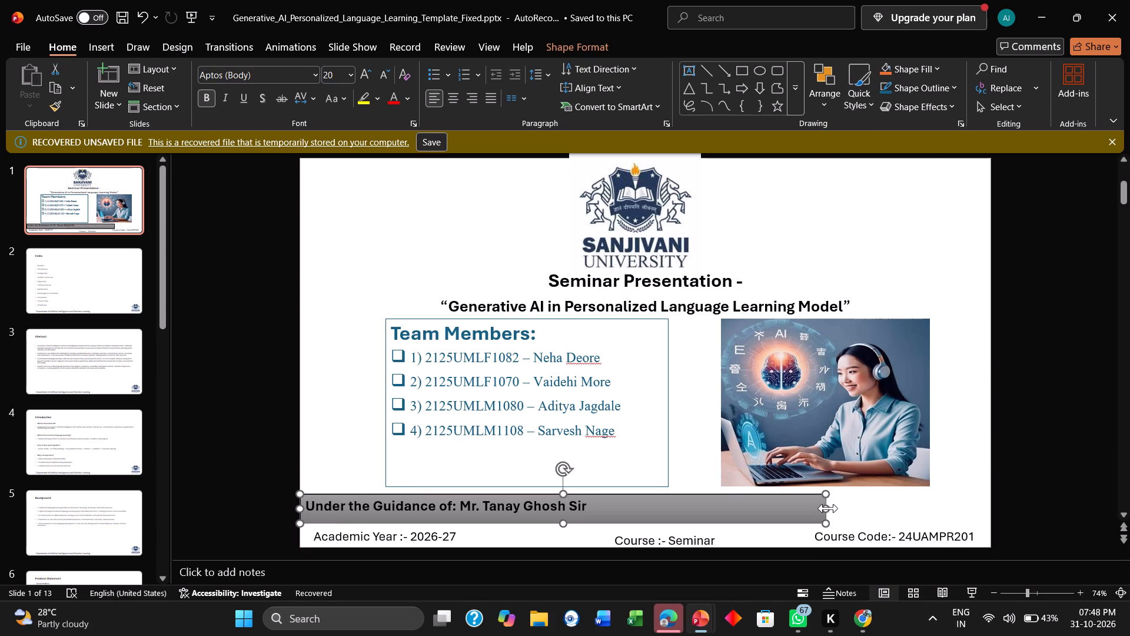
pyautogui.moveTo(828, 508); pyautogui.dragTo(987, 509)
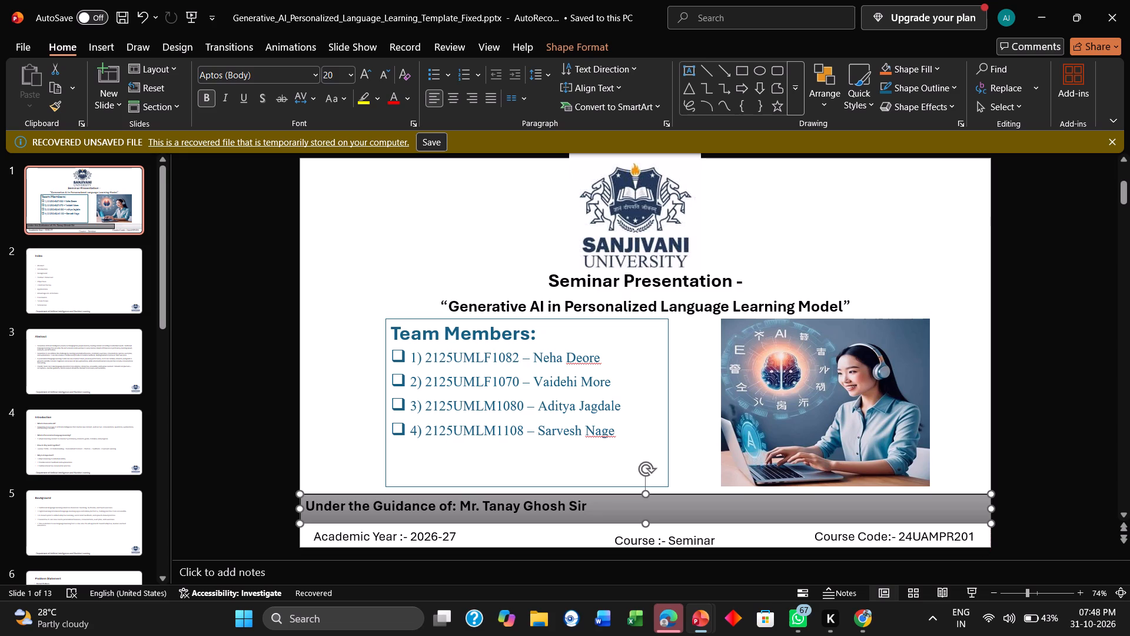
# Centre the guidance line's text within the grey banner.
pyautogui.click(584, 500)
pyautogui.doubleClick(584, 500)
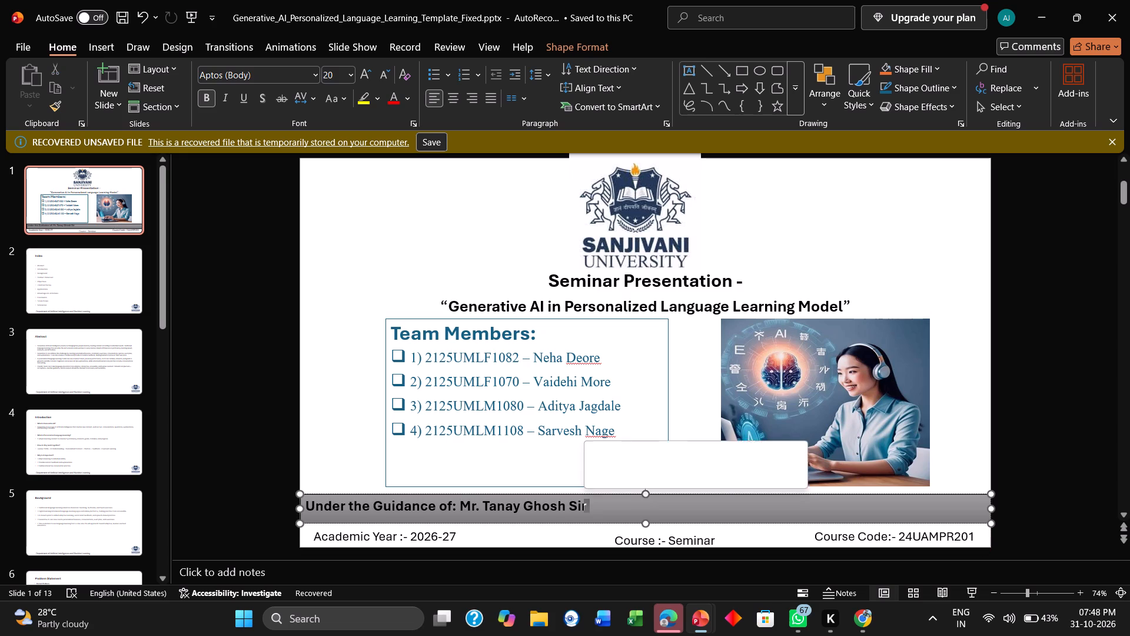
pyautogui.click(456, 104)
pyautogui.click(689, 392)
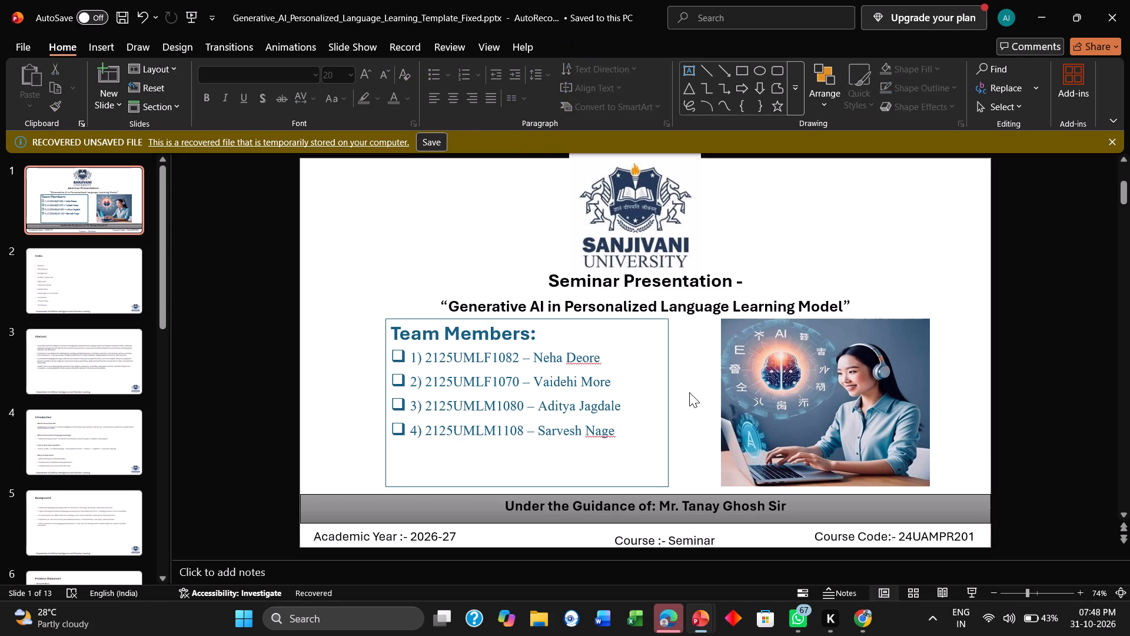
# Change the guide's honorific in the guidance line to "Dr.".
pyautogui.click(677, 509)
pyautogui.press('Left')
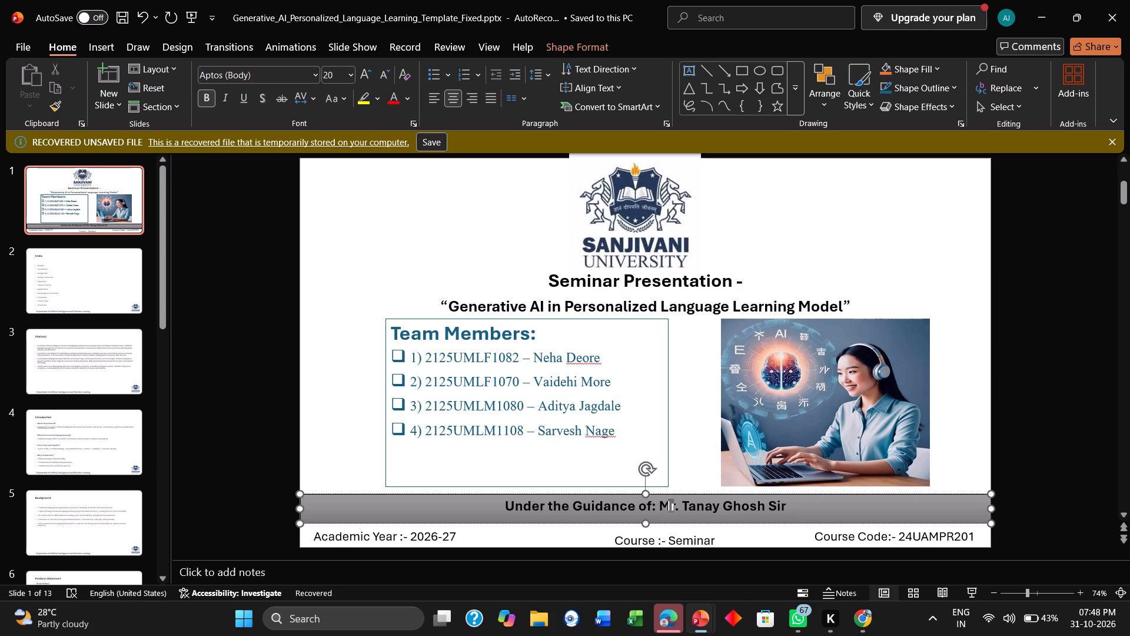
pyautogui.press('Right')
pyautogui.press('BackSpace')
pyautogui.press('BackSpace')
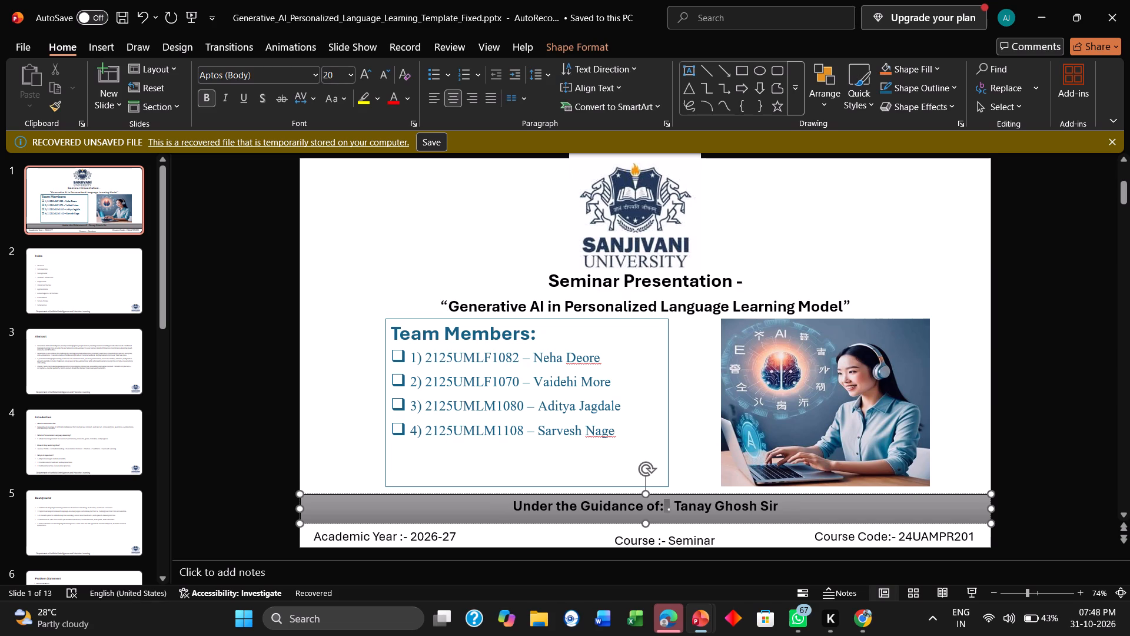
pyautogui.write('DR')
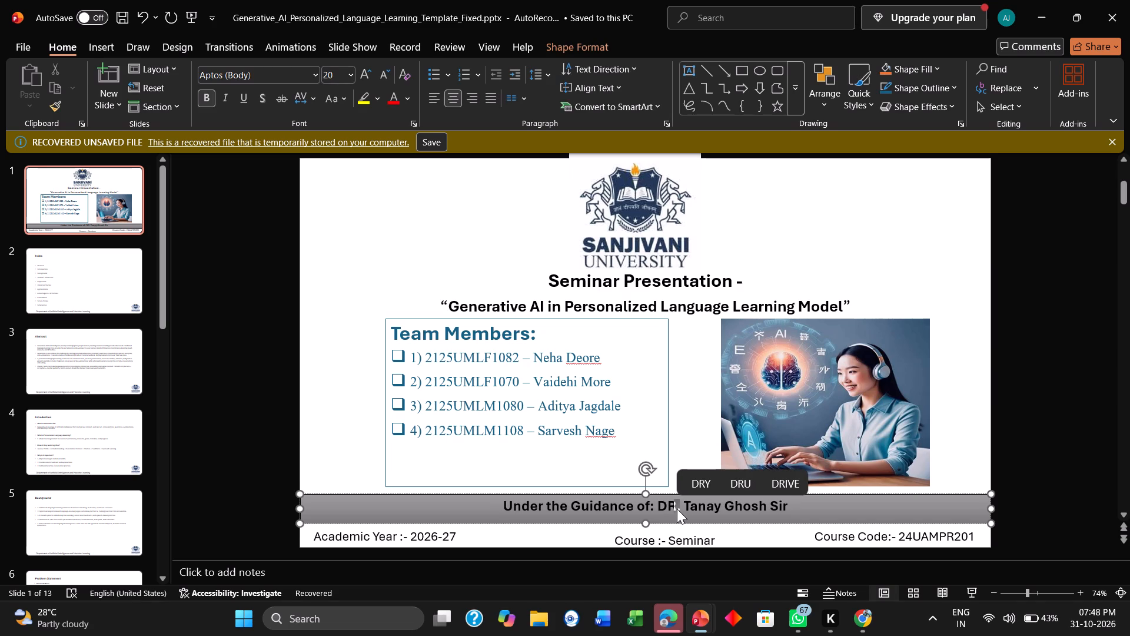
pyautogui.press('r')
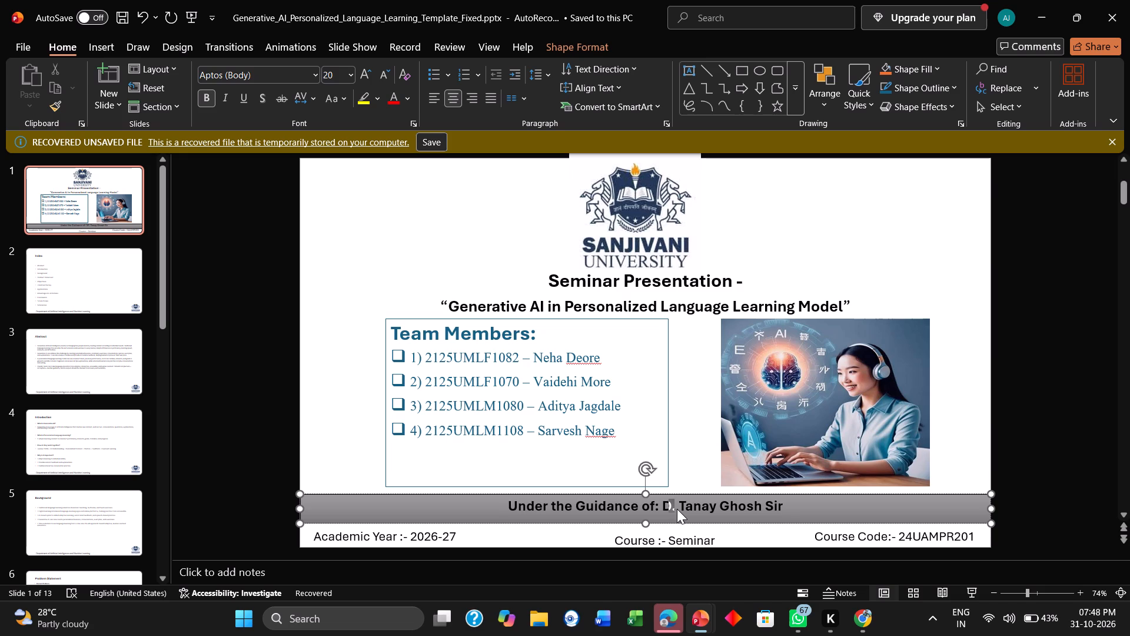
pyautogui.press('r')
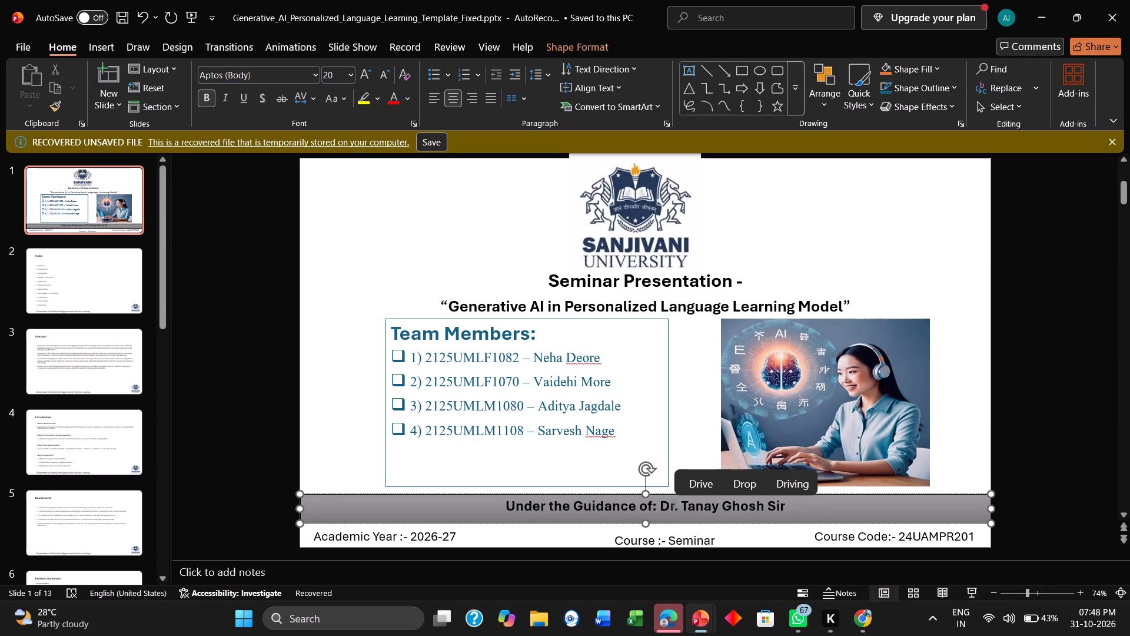
pyautogui.click(955, 446)
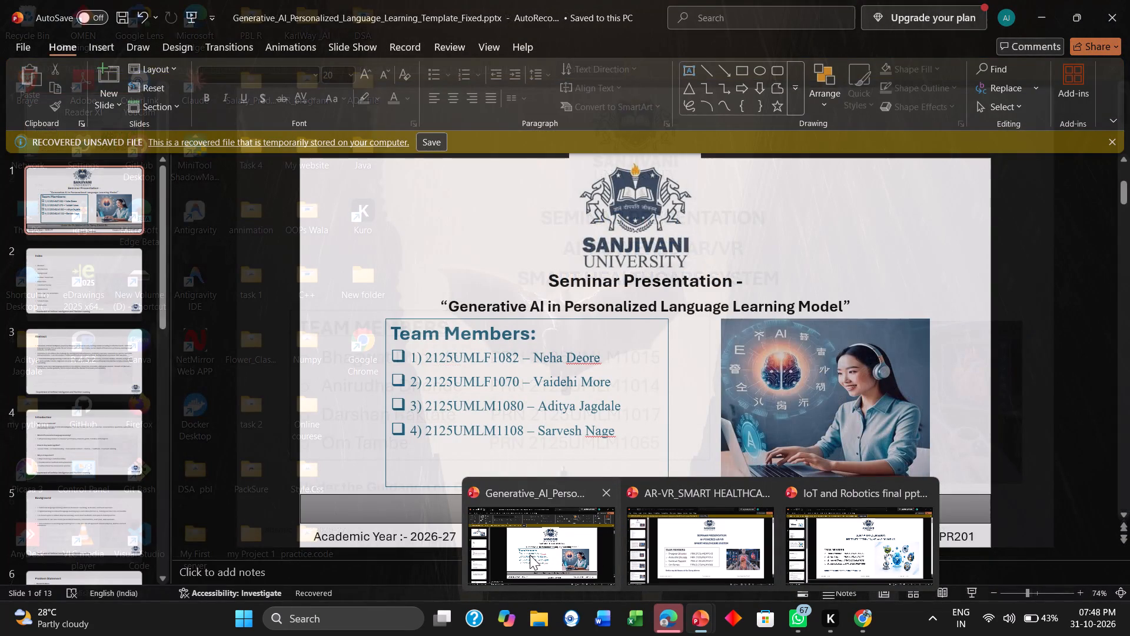
# Open the Index slide and switch to the AR-VR Smart Healthcare presentation to compare its Index slide.
pyautogui.click(109, 299)
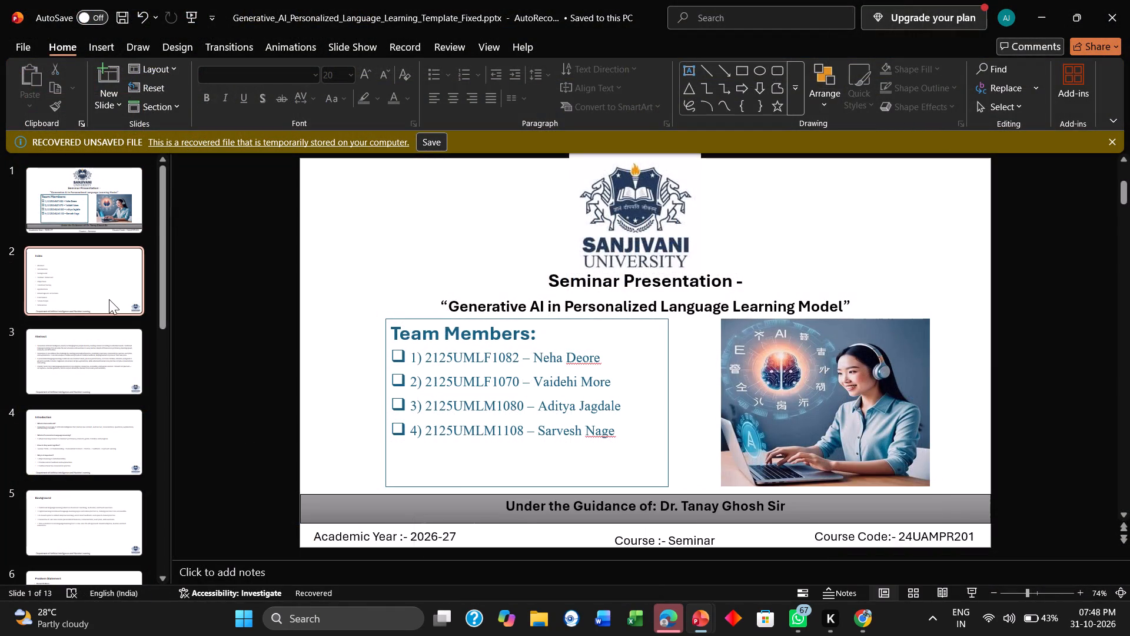
pyautogui.click(694, 617)
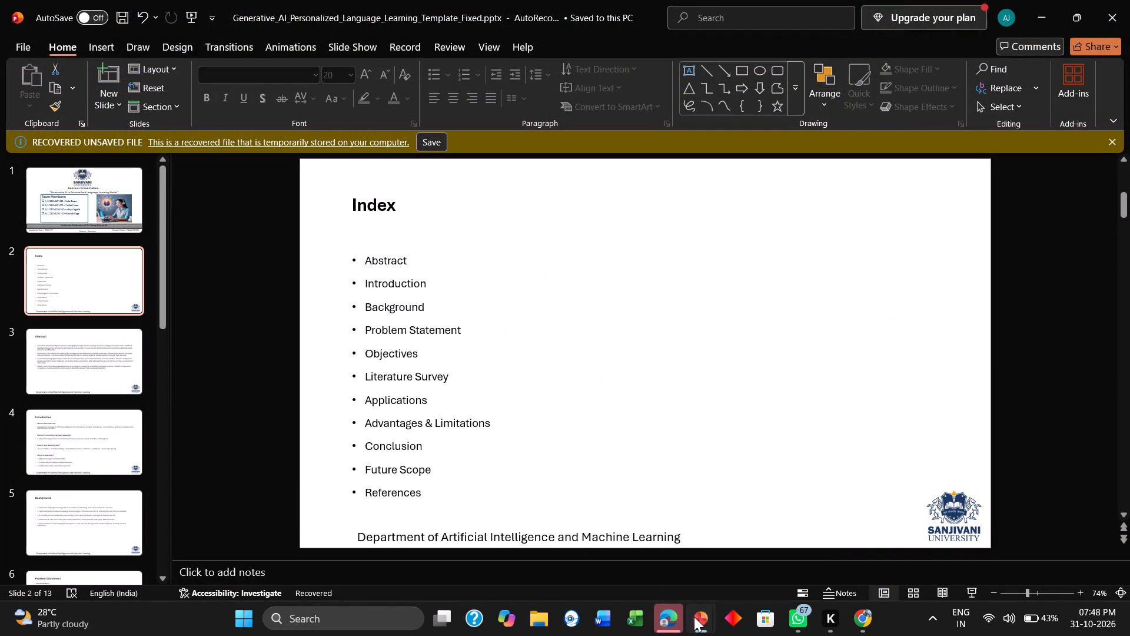
pyautogui.click(687, 544)
pyautogui.press('Down')
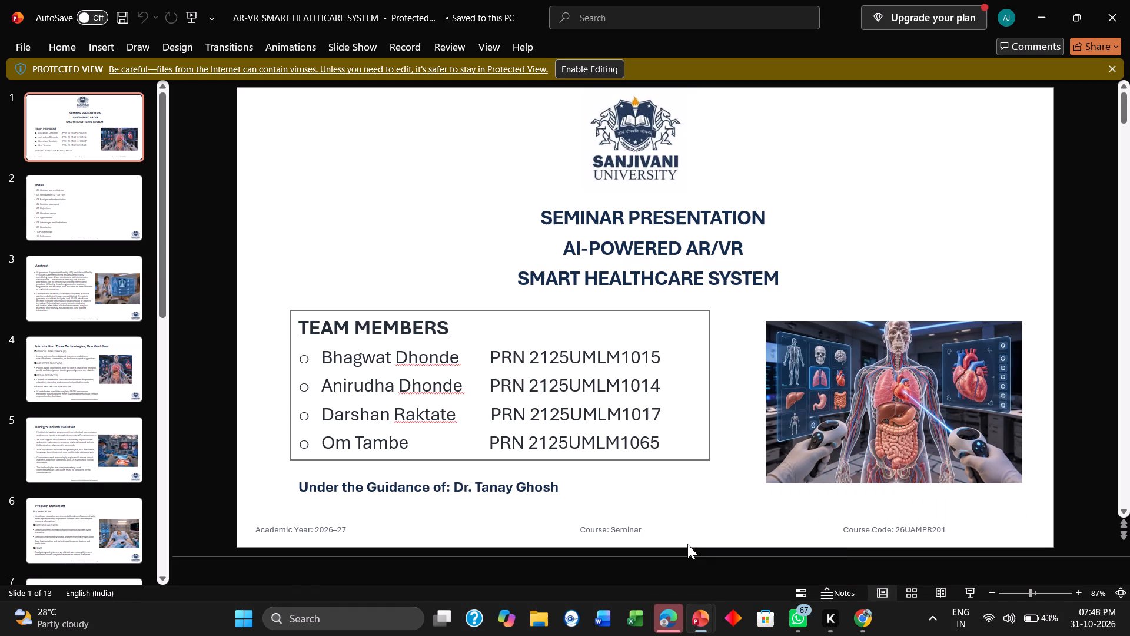
# Using the AR-VR and IoT presentations' Index slides as reference, reduce the height of the Generative AI deck's Index title box and extend it to the slide's left edge.
pyautogui.click(63, 181)
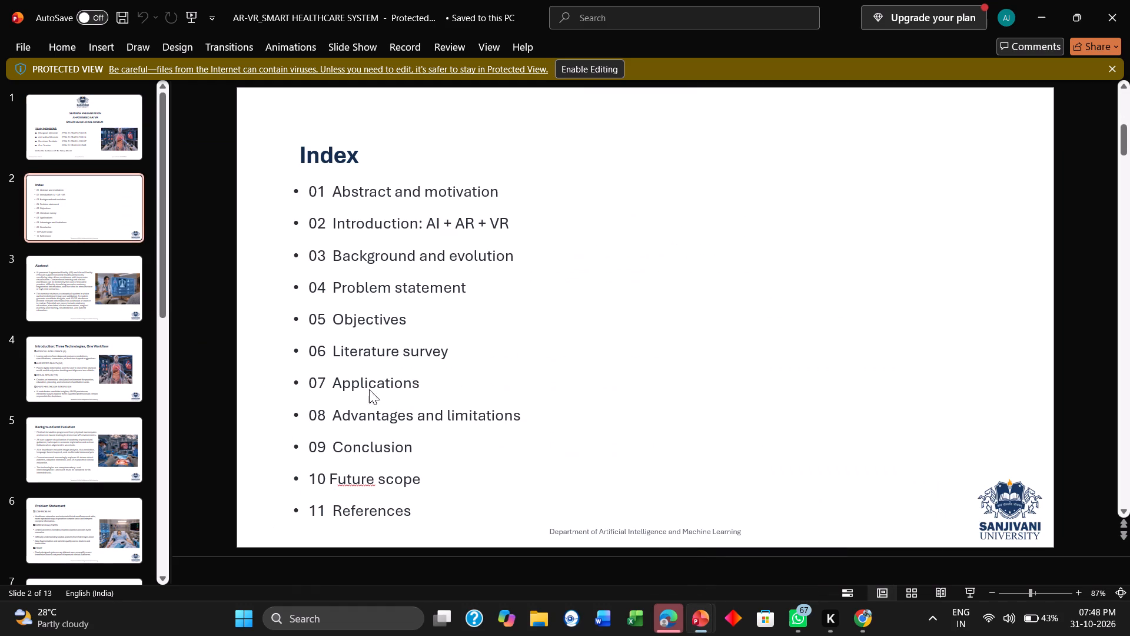
pyautogui.click(881, 541)
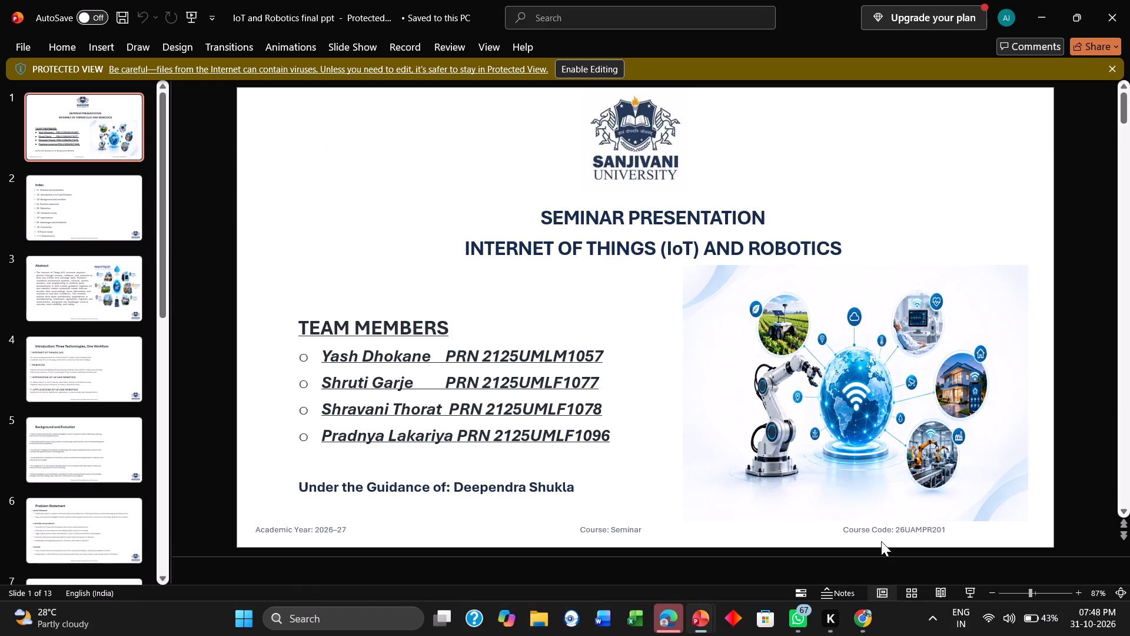
pyautogui.press('Down')
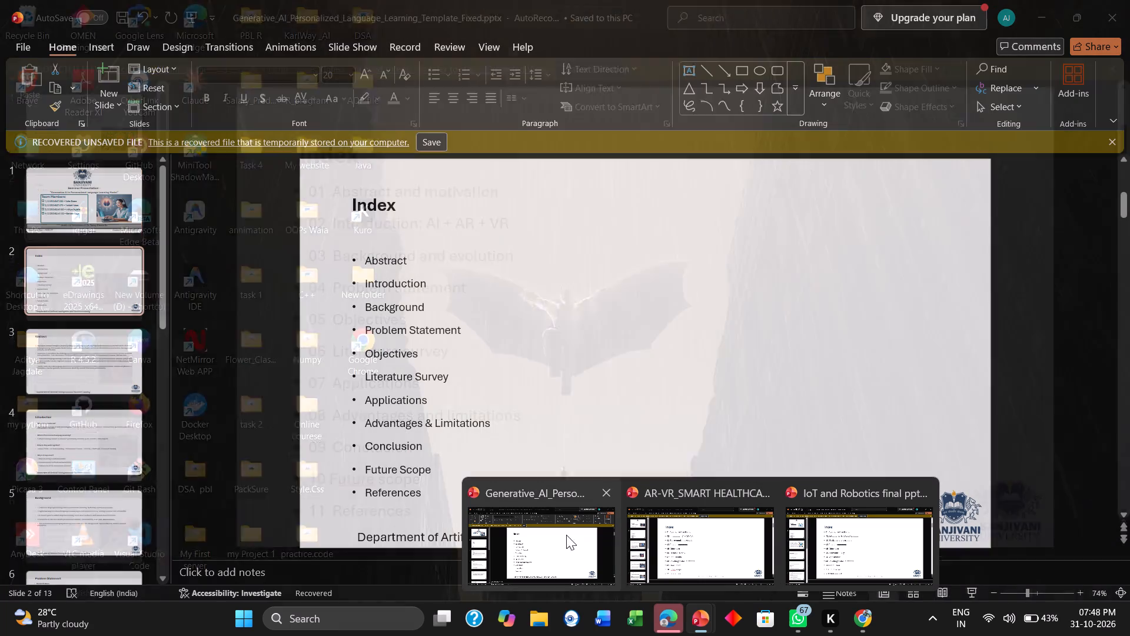
pyautogui.click(561, 535)
pyautogui.click(372, 204)
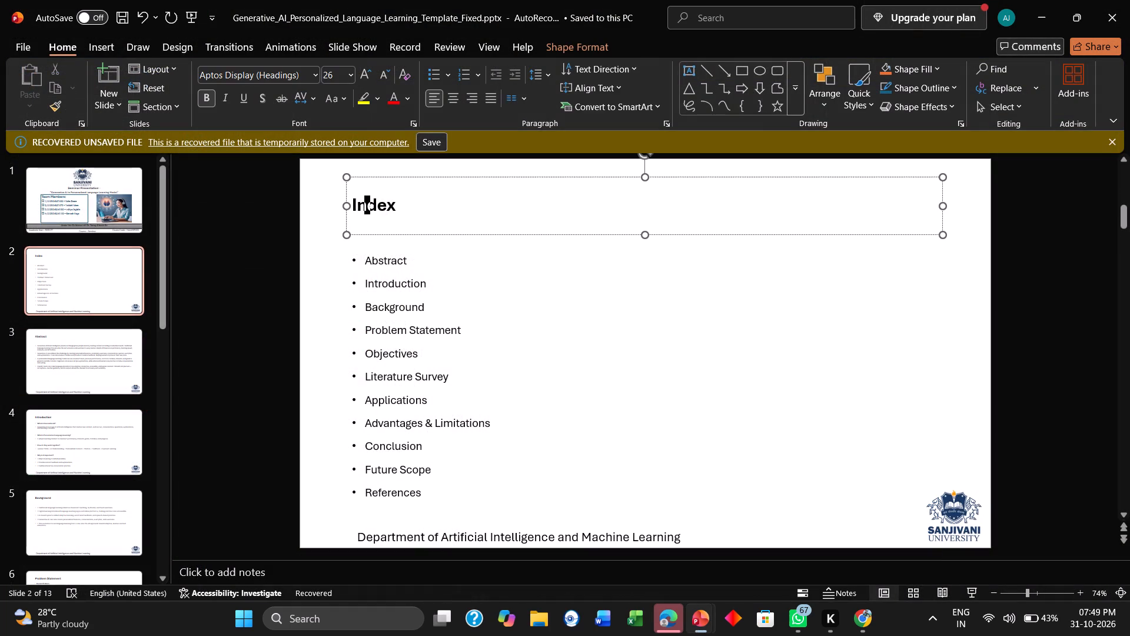
pyautogui.moveTo(453, 205); pyautogui.dragTo(354, 193)
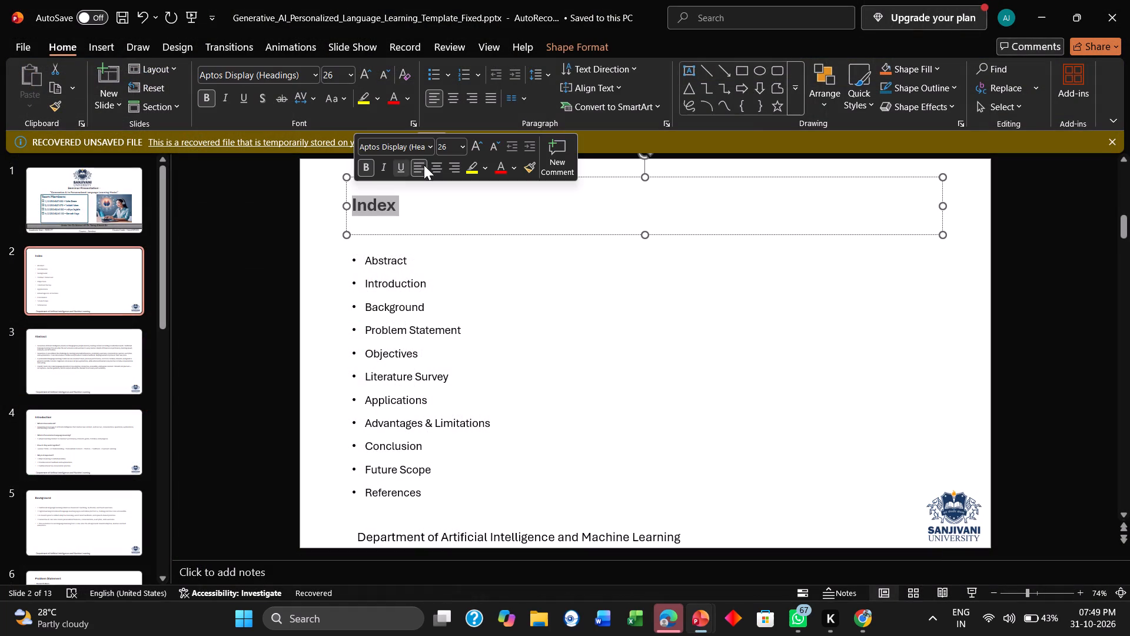
pyautogui.moveTo(643, 231); pyautogui.dragTo(640, 216)
pyautogui.click(340, 193)
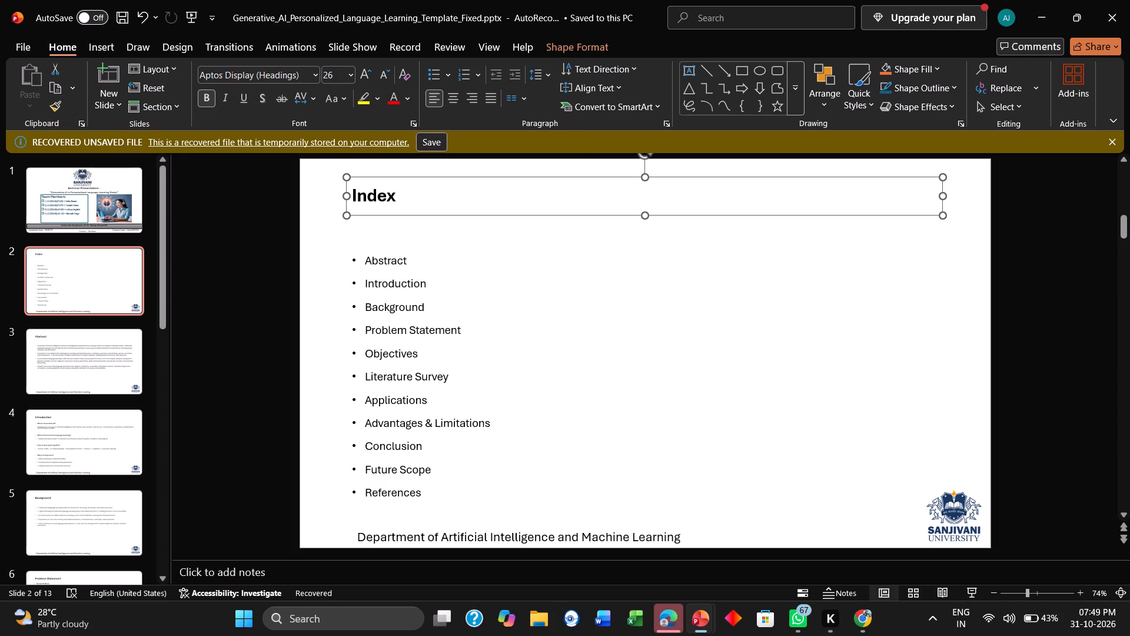
pyautogui.moveTo(347, 194); pyautogui.dragTo(308, 194)
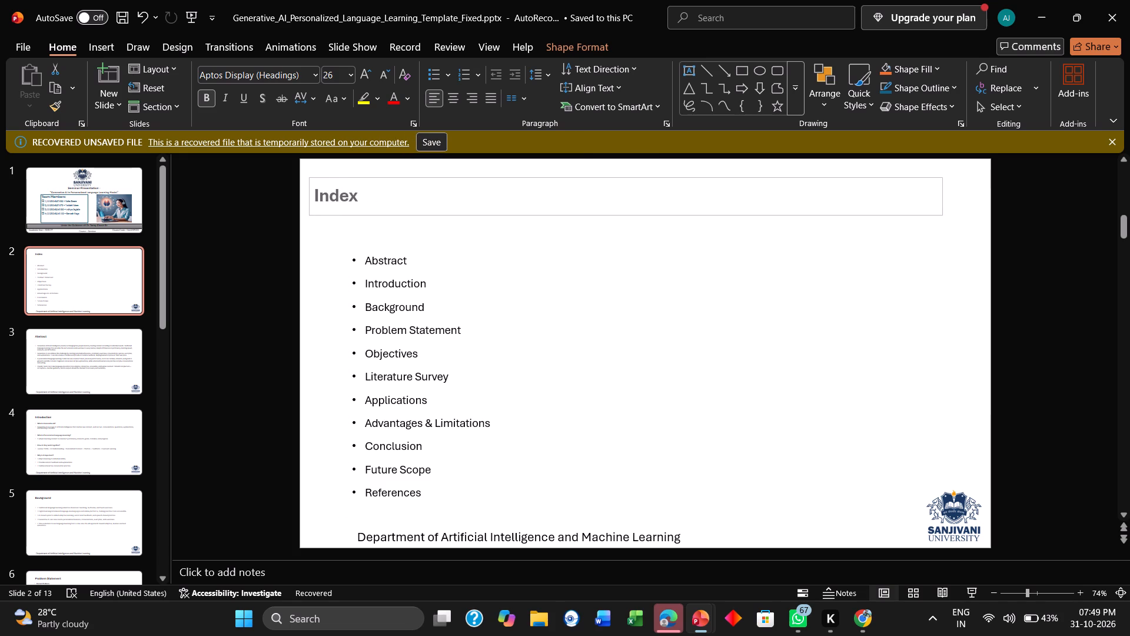
pyautogui.moveTo(308, 194); pyautogui.dragTo(298, 194)
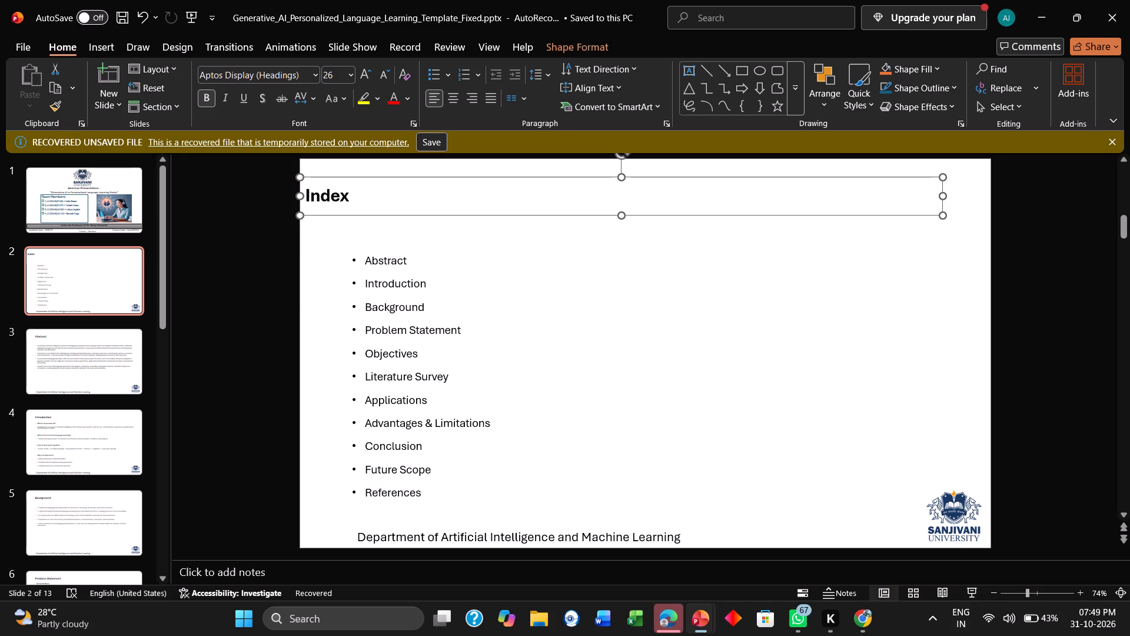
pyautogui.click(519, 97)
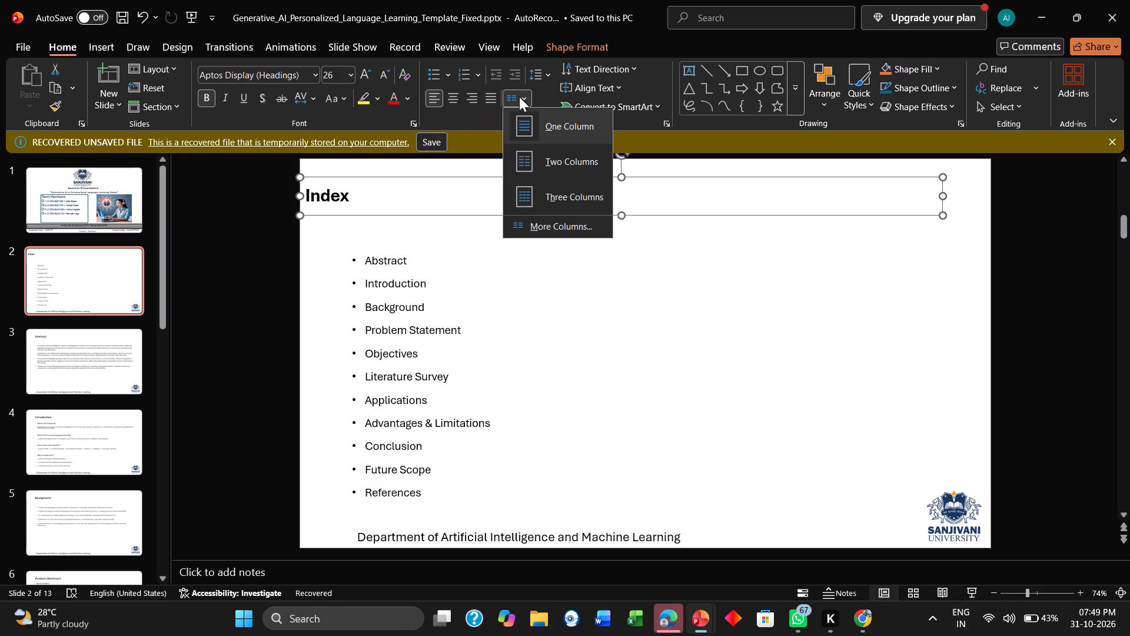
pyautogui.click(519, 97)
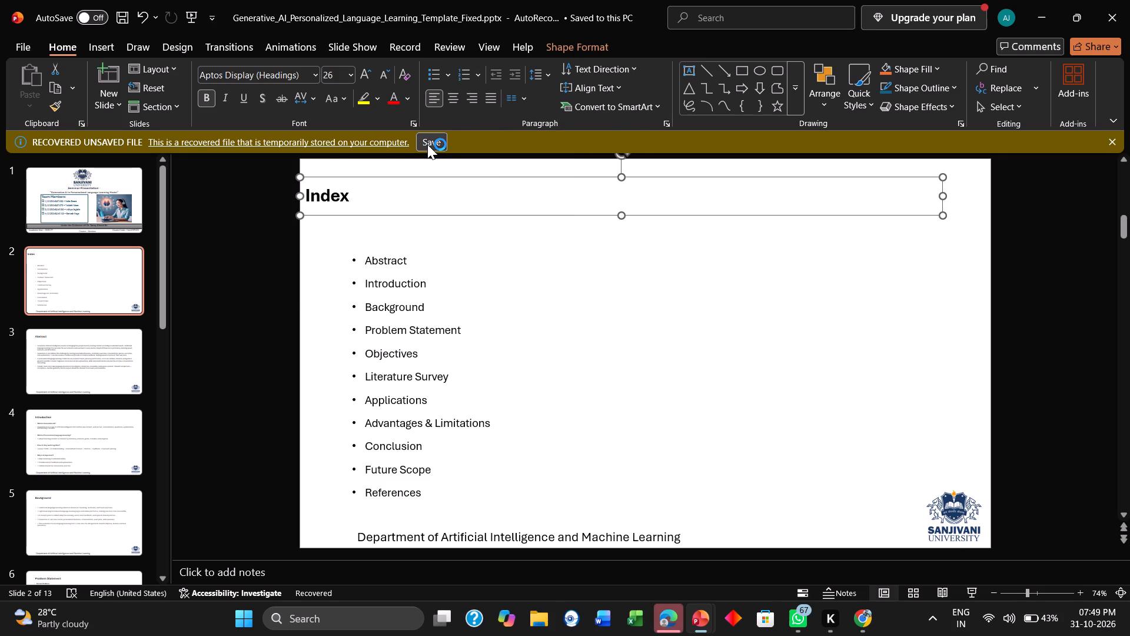
# Save the recovered Generative AI presentation and return to its title slide.
pyautogui.click(430, 143)
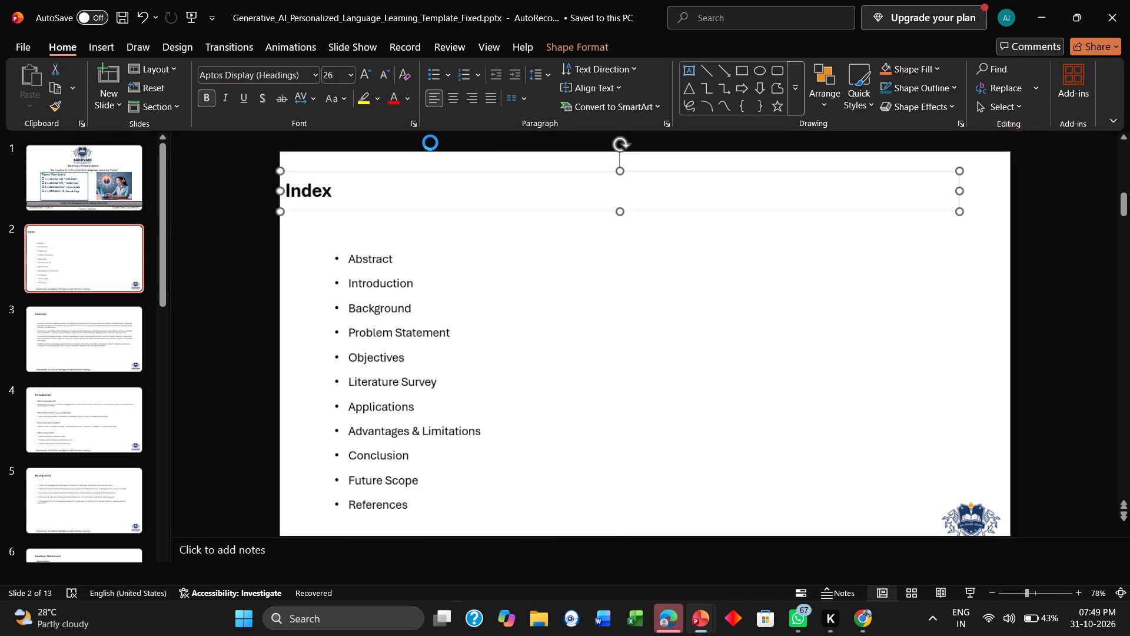
pyautogui.click(113, 181)
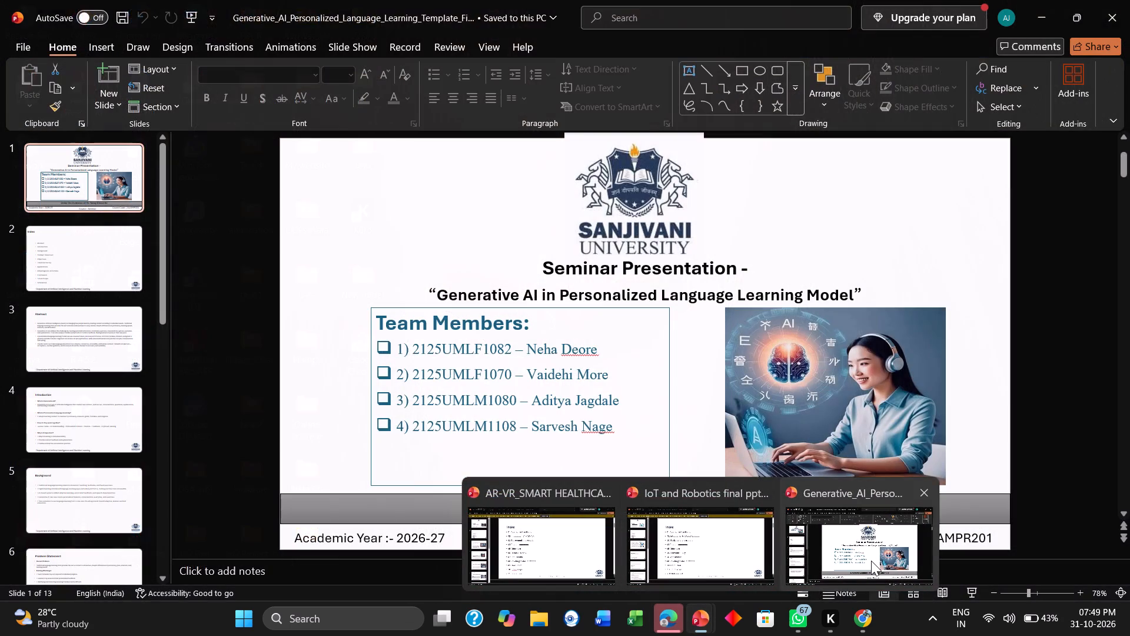
pyautogui.click(871, 561)
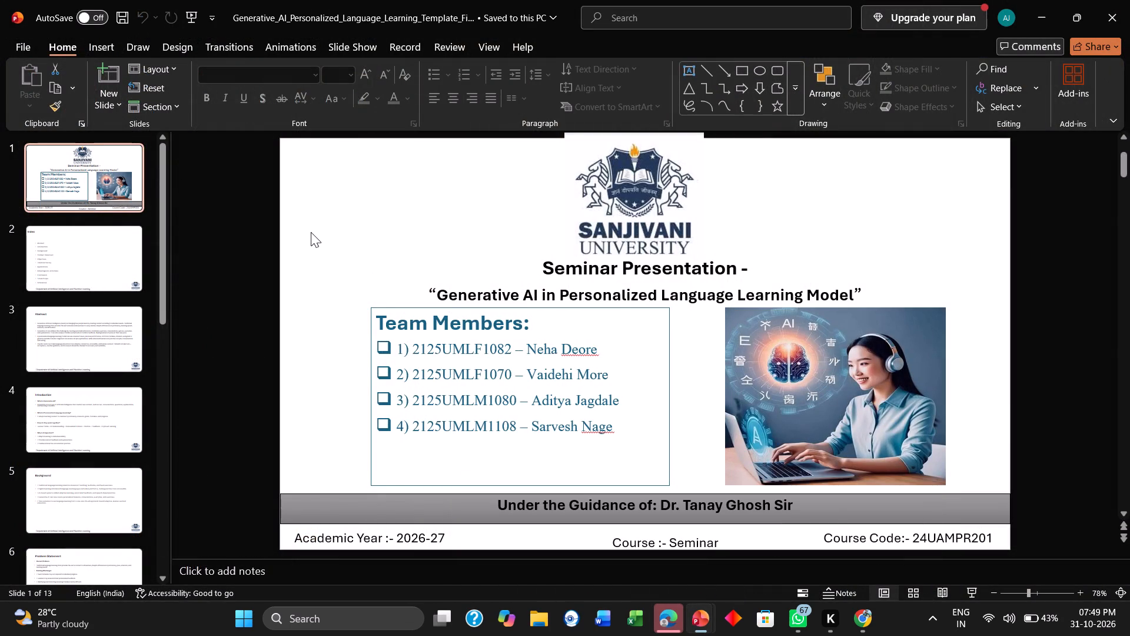
# On the Index slide, widen the title box toward the slide's right edge and inset its left edge slightly from the slide border.
pyautogui.click(83, 247)
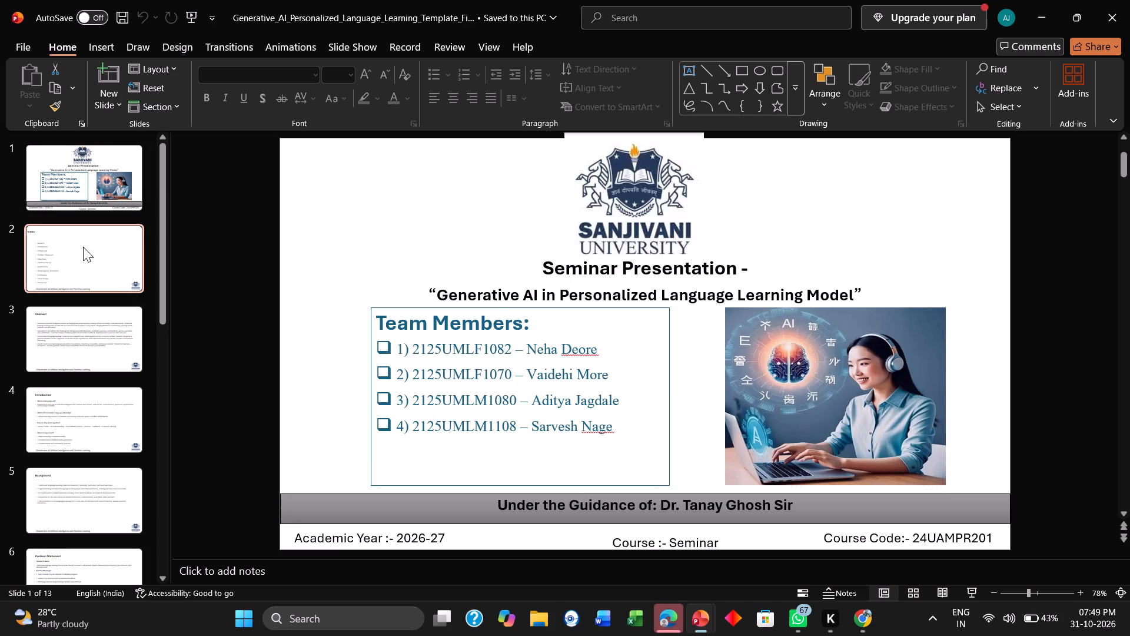
pyautogui.click(324, 167)
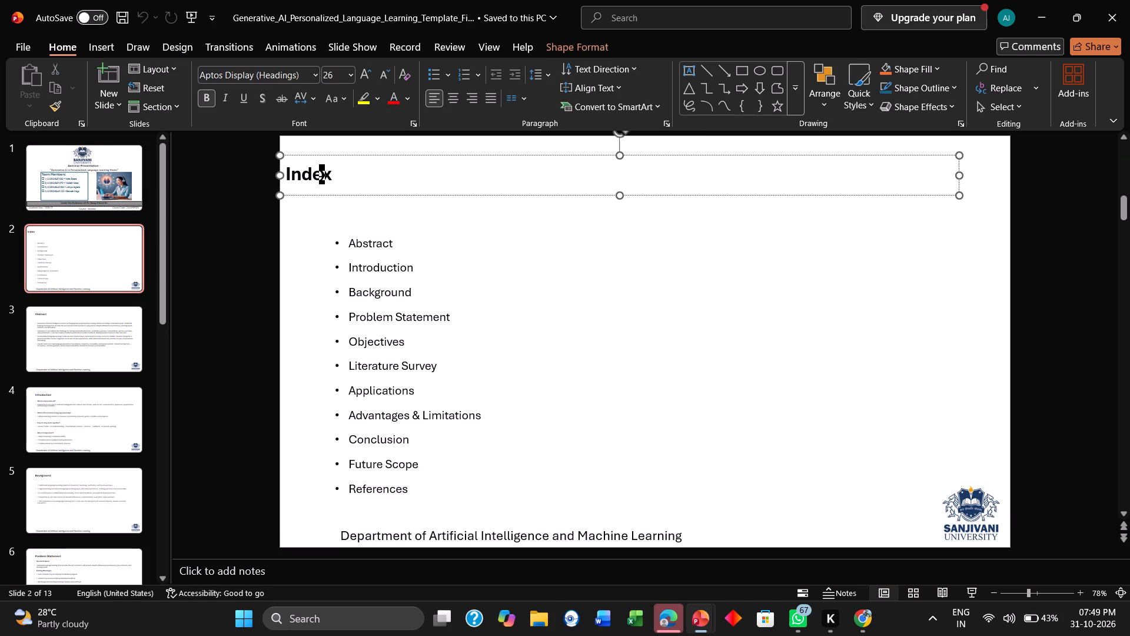
pyautogui.click(960, 170)
pyautogui.moveTo(957, 174); pyautogui.dragTo(968, 174)
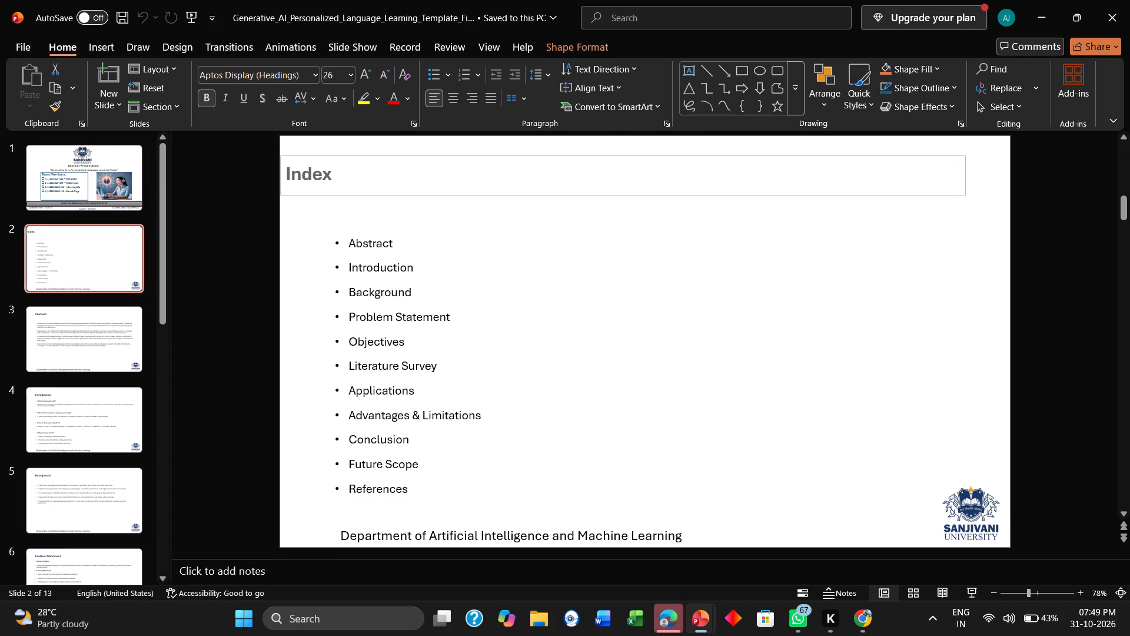
pyautogui.moveTo(968, 174); pyautogui.dragTo(992, 174)
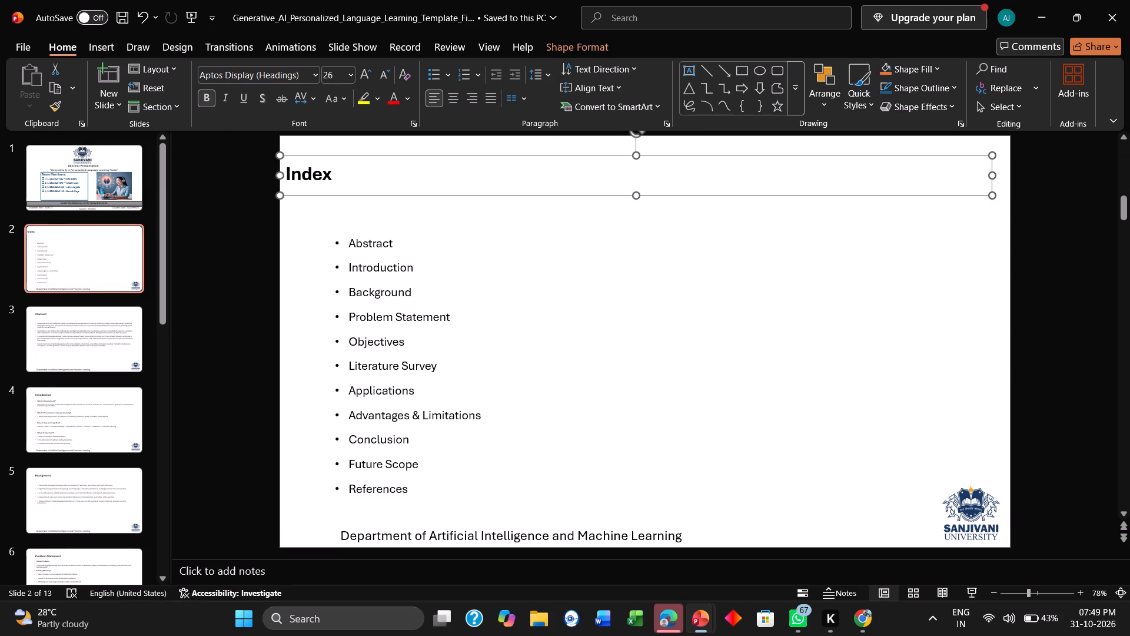
pyautogui.moveTo(282, 172); pyautogui.dragTo(294, 171)
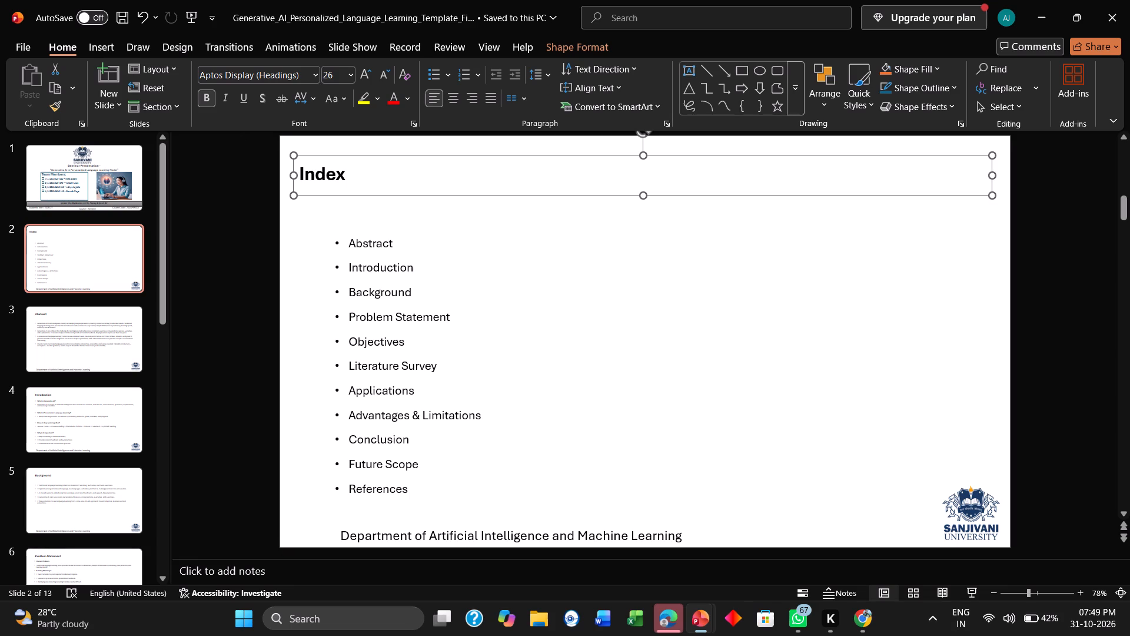
pyautogui.press('Left')
pyautogui.press('Left')
pyautogui.press('Left')
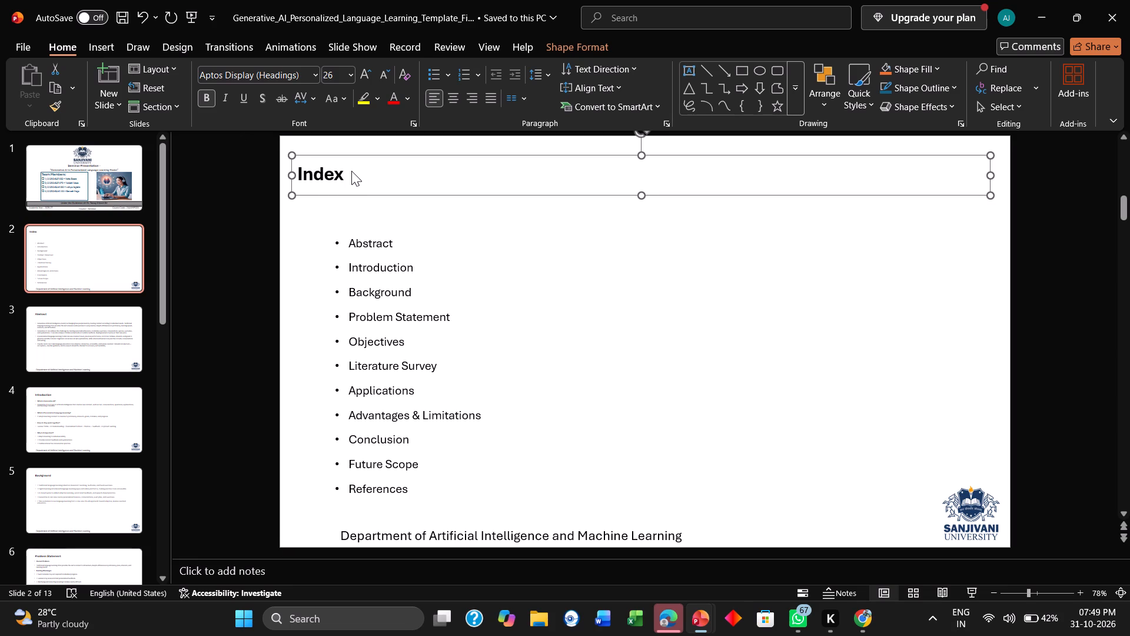
# Indent the Index heading with 12 leading spaces so it starts roughly above the list entries' text.
pyautogui.press('space')
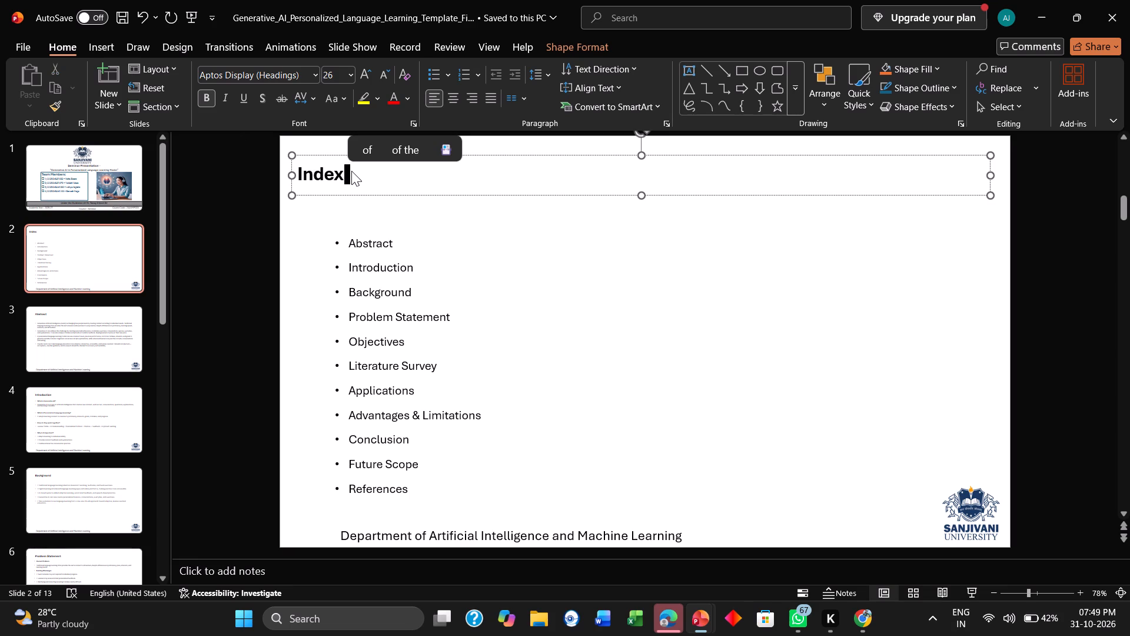
pyautogui.press('Left')
pyautogui.press('Left')
pyautogui.press('Left')
pyautogui.press('Left')
pyautogui.press('Left')
pyautogui.press('Left')
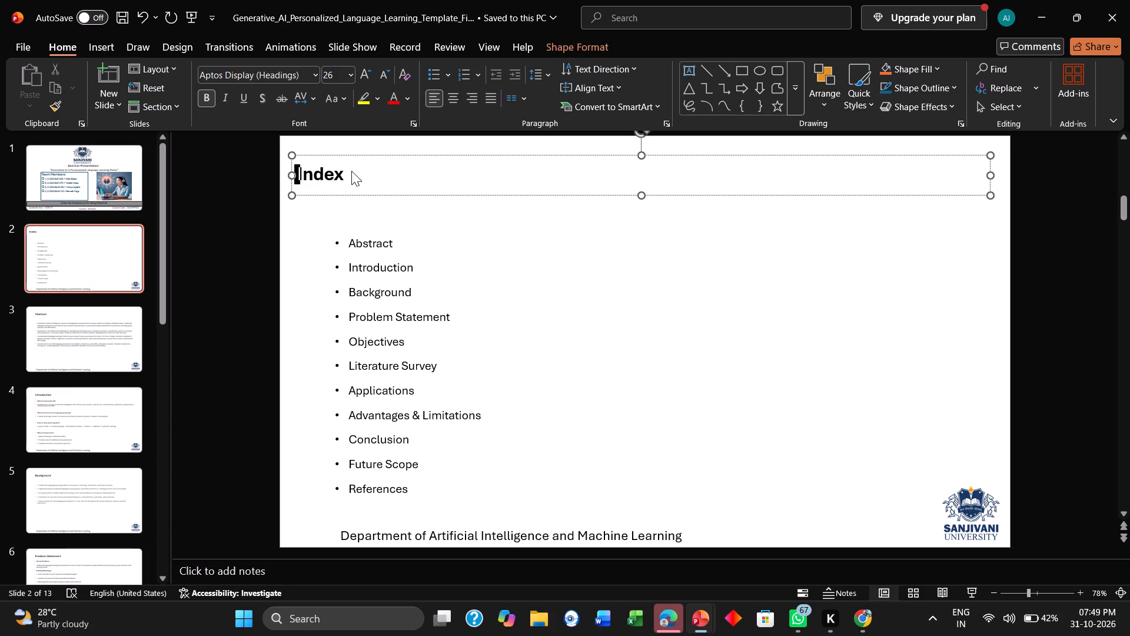
pyautogui.press('space')
pyautogui.press('space')
pyautogui.press('space')
pyautogui.press('space')
pyautogui.press('space')
pyautogui.press('space')
pyautogui.press('space')
pyautogui.press('space')
pyautogui.press('space')
pyautogui.press('space')
pyautogui.press('space')
pyautogui.press('space')
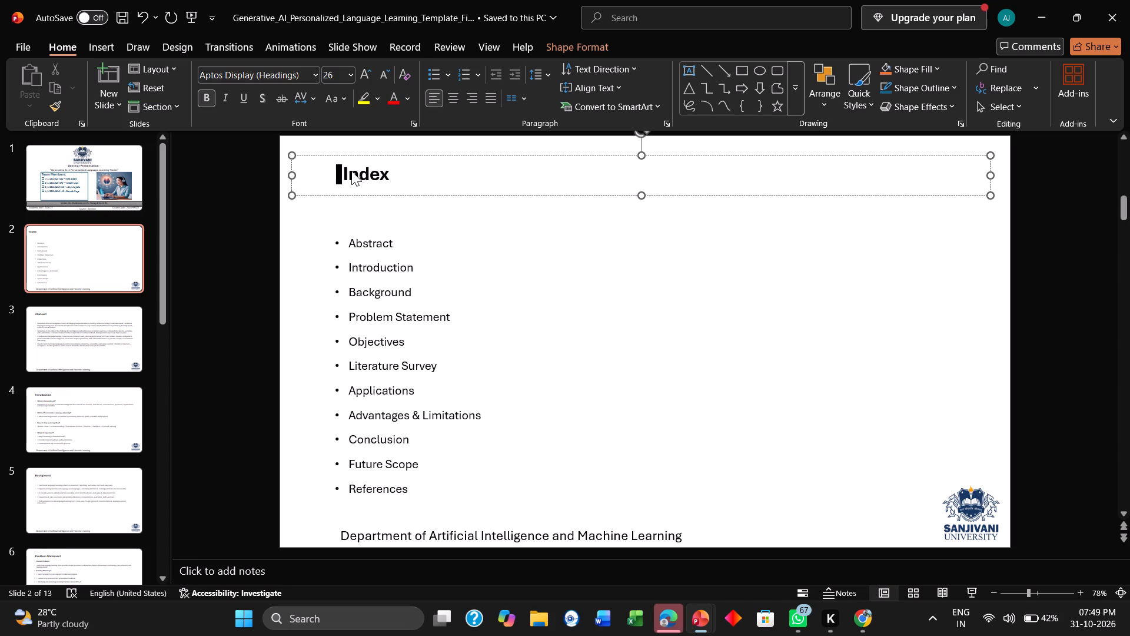
pyautogui.press('space')
pyautogui.press('BackSpace')
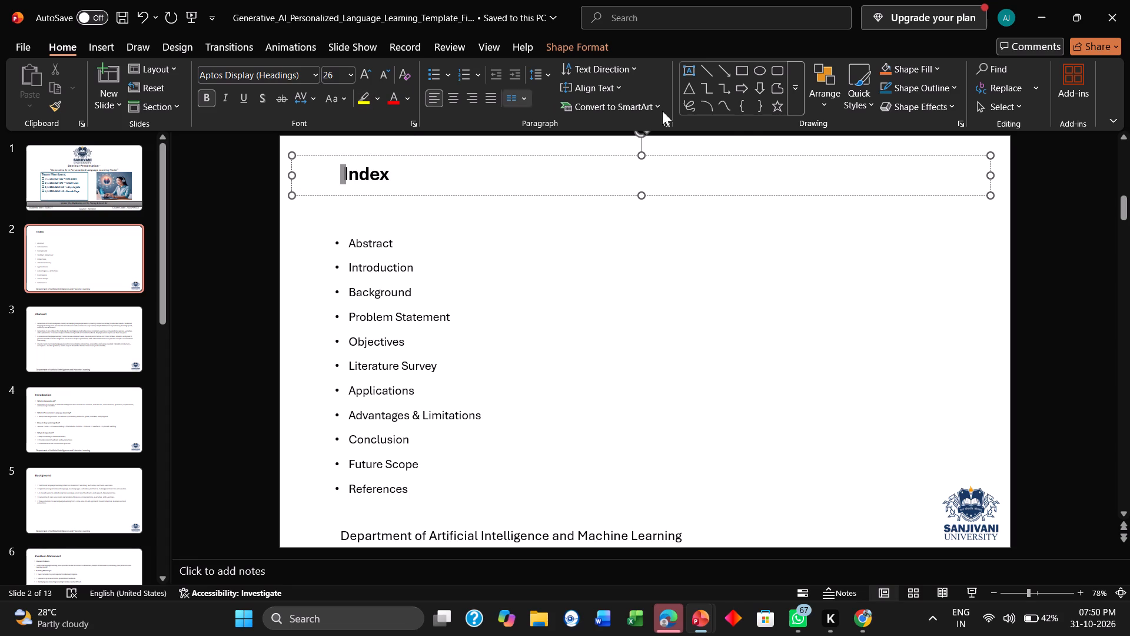
# Apply the preset shape style with transparent fill and black outline to the Index title box.
pyautogui.click(875, 97)
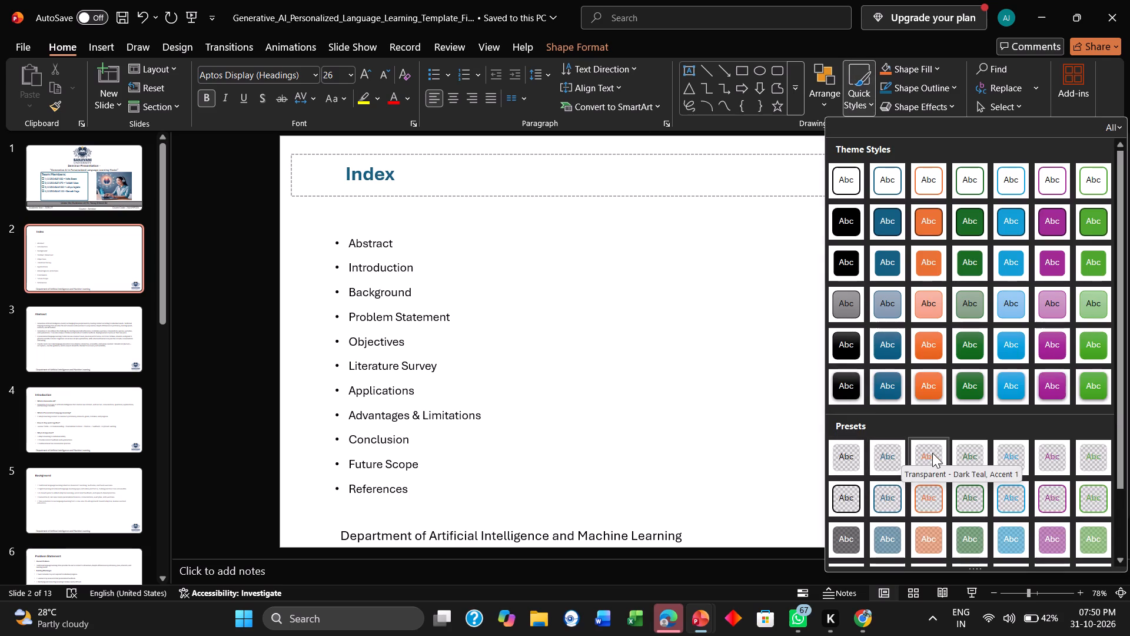
pyautogui.click(853, 456)
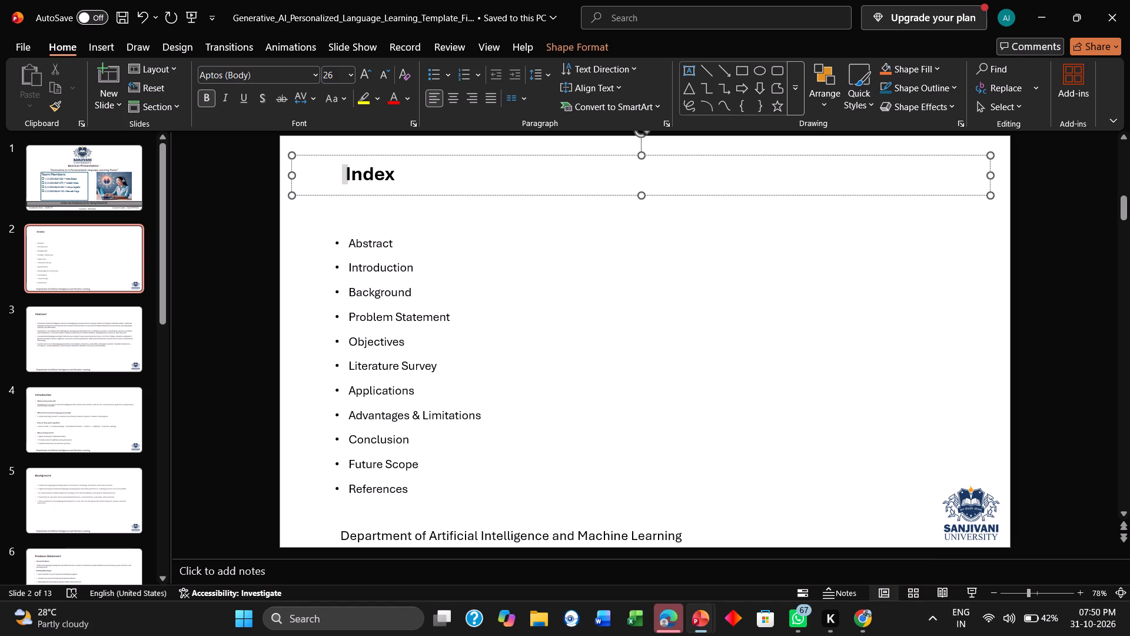
pyautogui.click(847, 114)
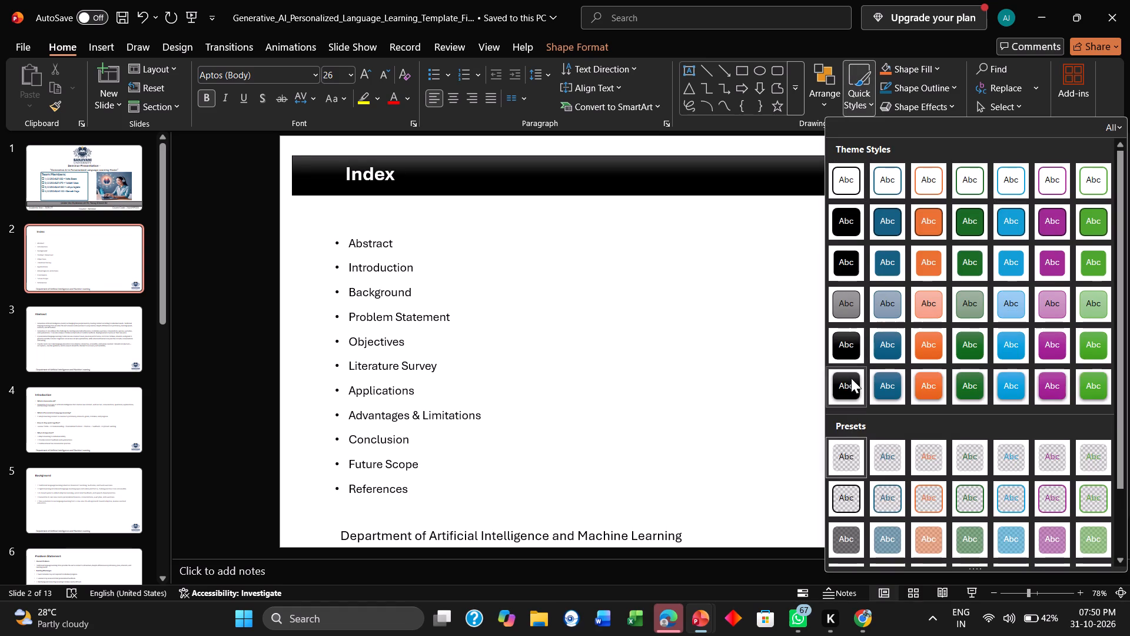
pyautogui.click(855, 500)
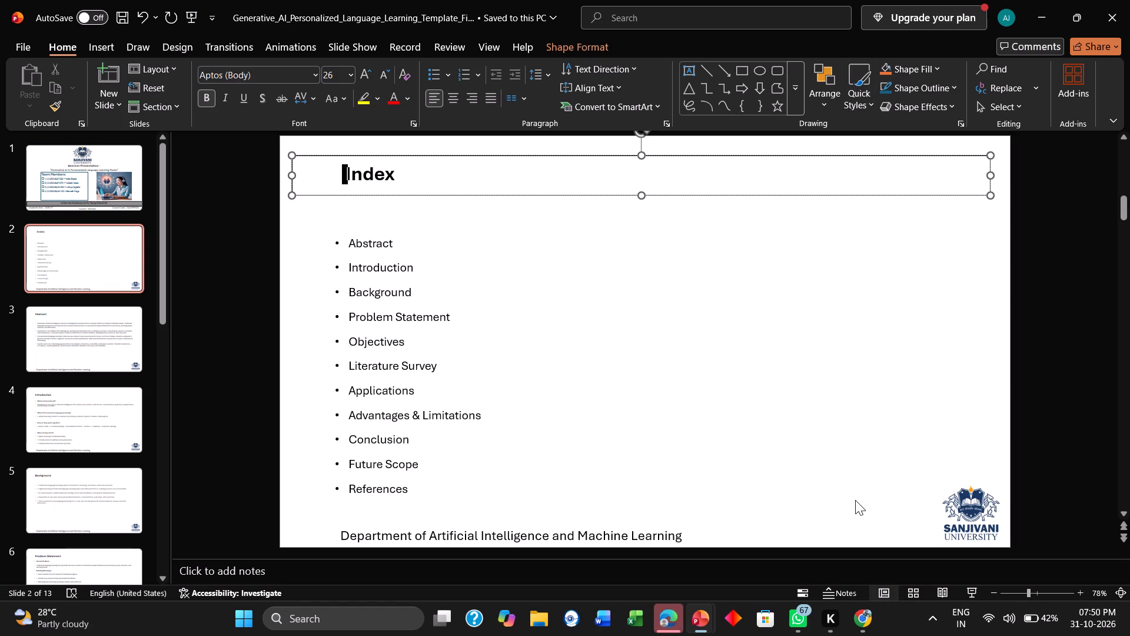
pyautogui.press('Up')
# Enlarge the Index list's text box up and left to just beneath the title box, and pull its lower-right corner slightly inward, clear of the logo.
pyautogui.click(79, 180)
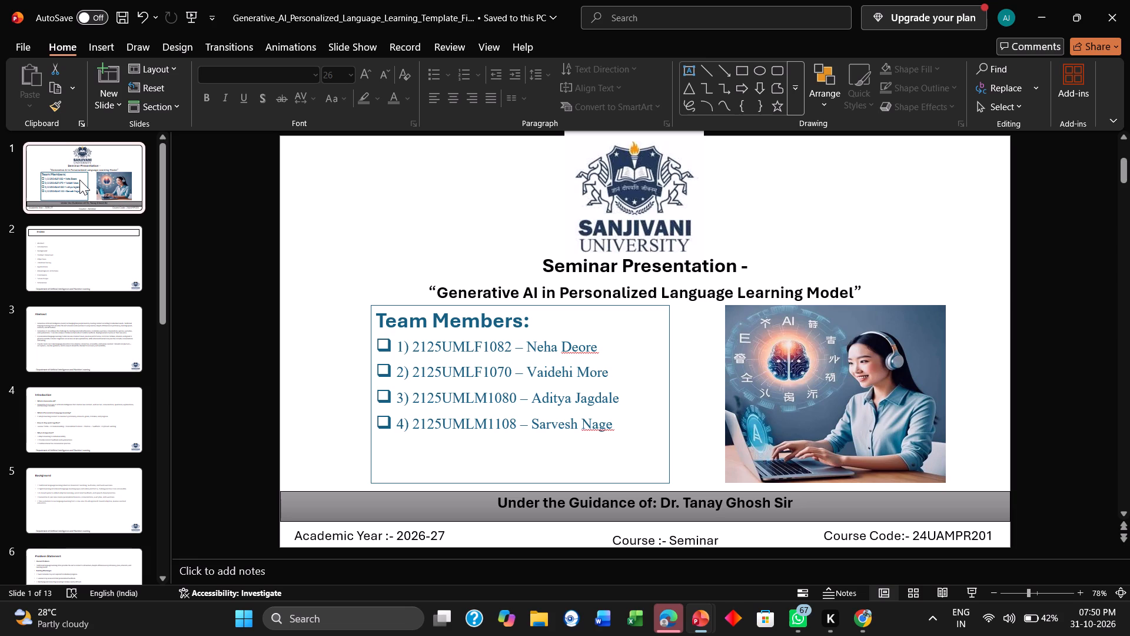
pyautogui.click(48, 248)
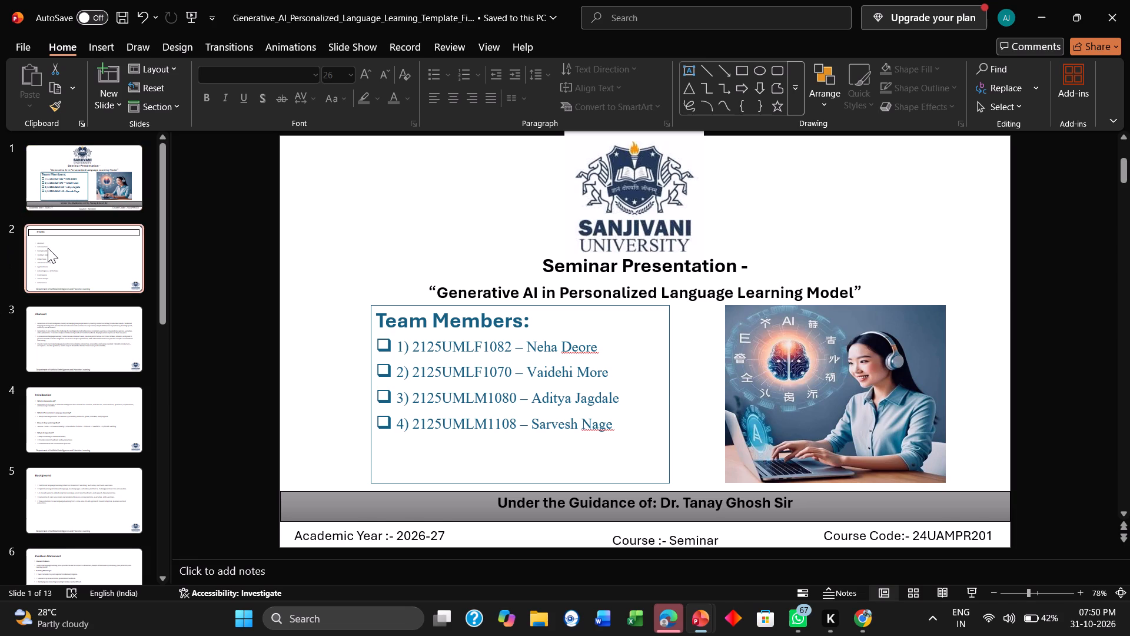
pyautogui.click(351, 241)
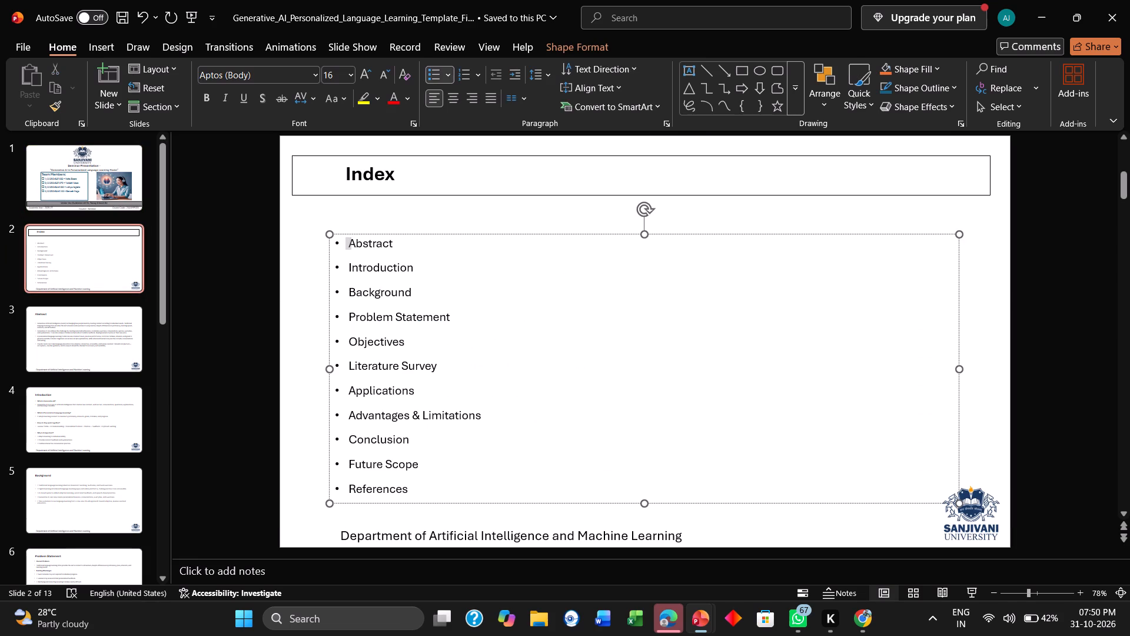
pyautogui.moveTo(325, 233); pyautogui.dragTo(305, 218)
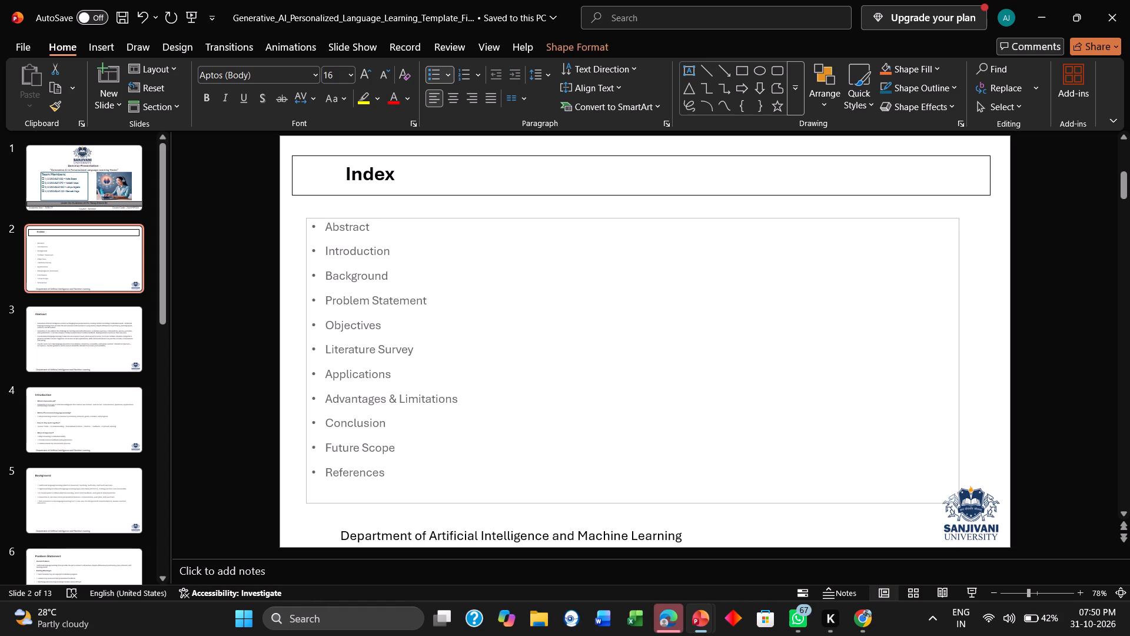
pyautogui.moveTo(305, 218); pyautogui.dragTo(304, 214)
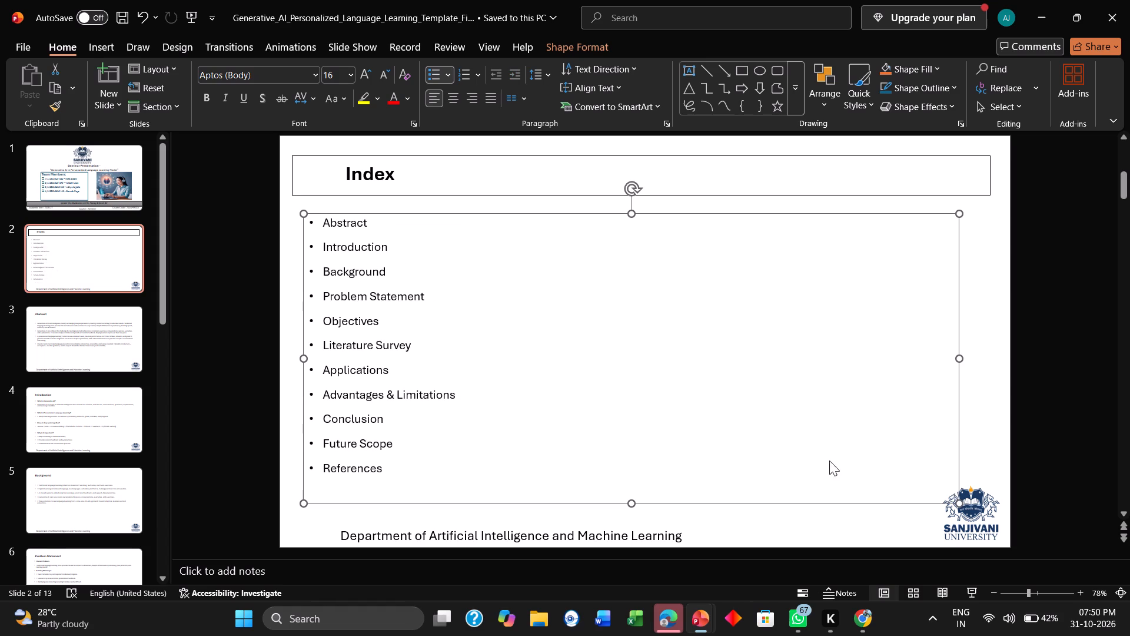
pyautogui.moveTo(960, 501); pyautogui.dragTo(945, 499)
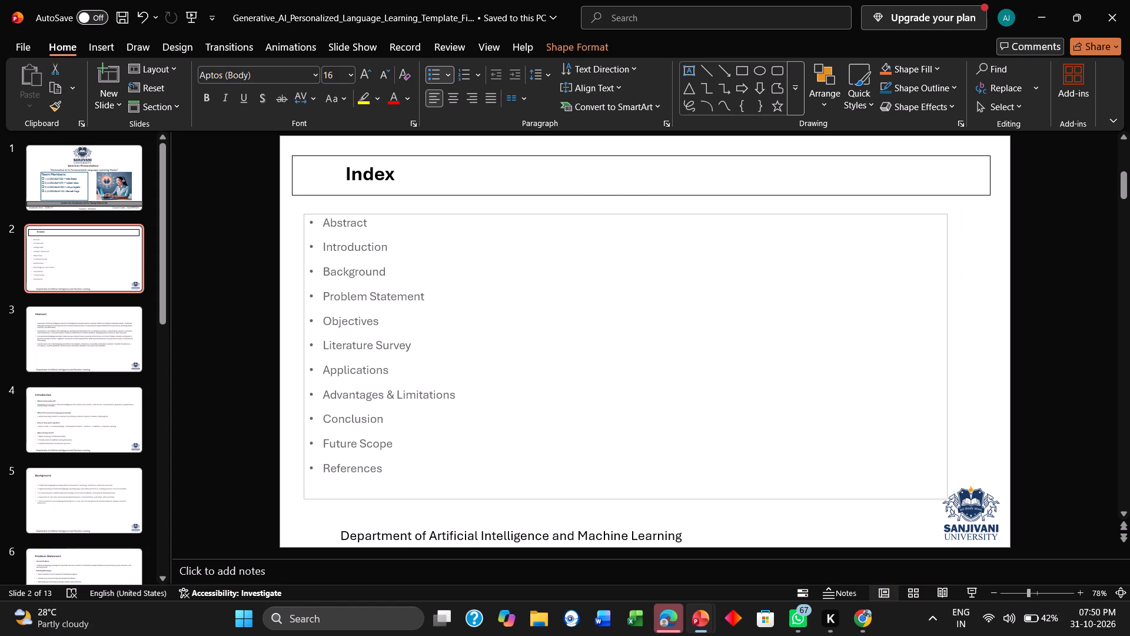
pyautogui.moveTo(945, 499); pyautogui.dragTo(943, 499)
# Set the font size of all Index list entries from Abstract to References to 18.
pyautogui.moveTo(383, 465); pyautogui.dragTo(320, 431)
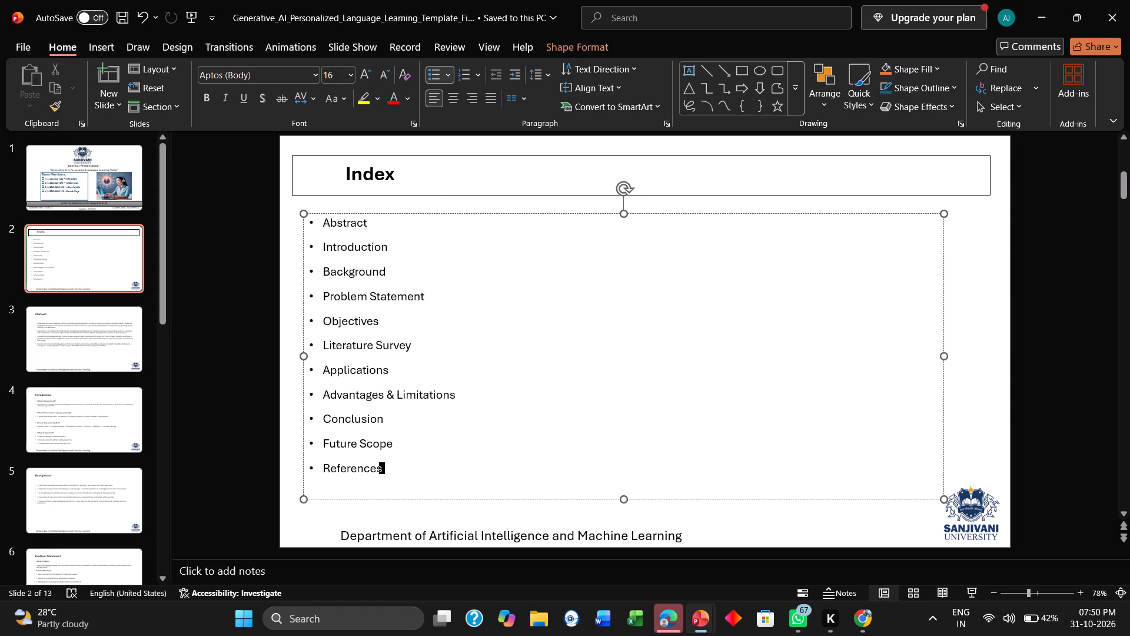
pyautogui.moveTo(320, 431); pyautogui.dragTo(304, 210)
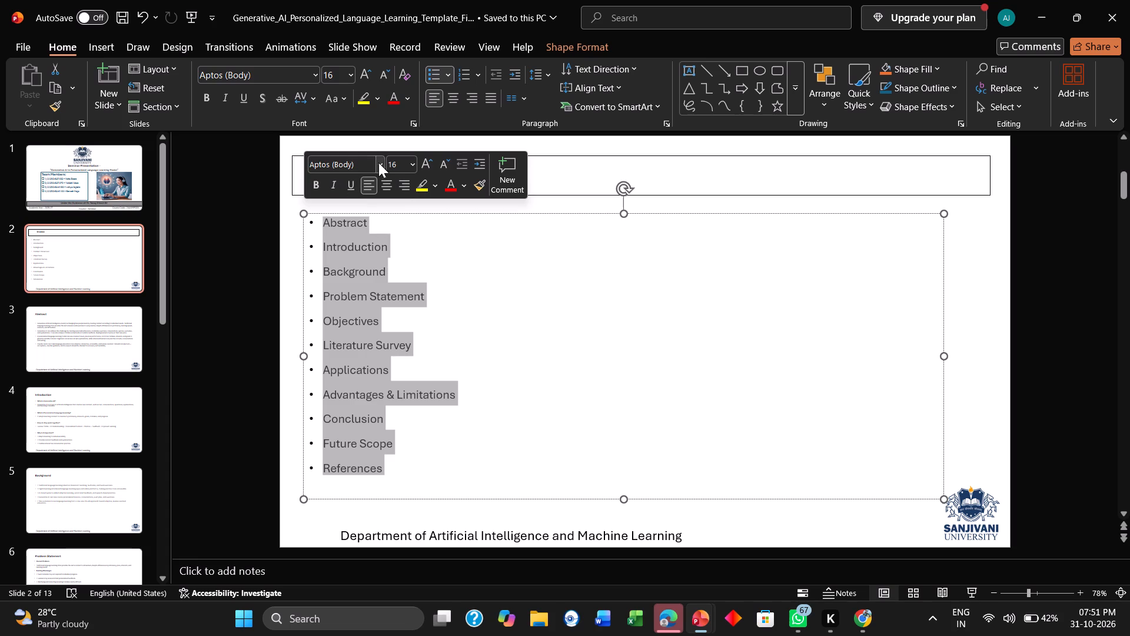
pyautogui.click(417, 161)
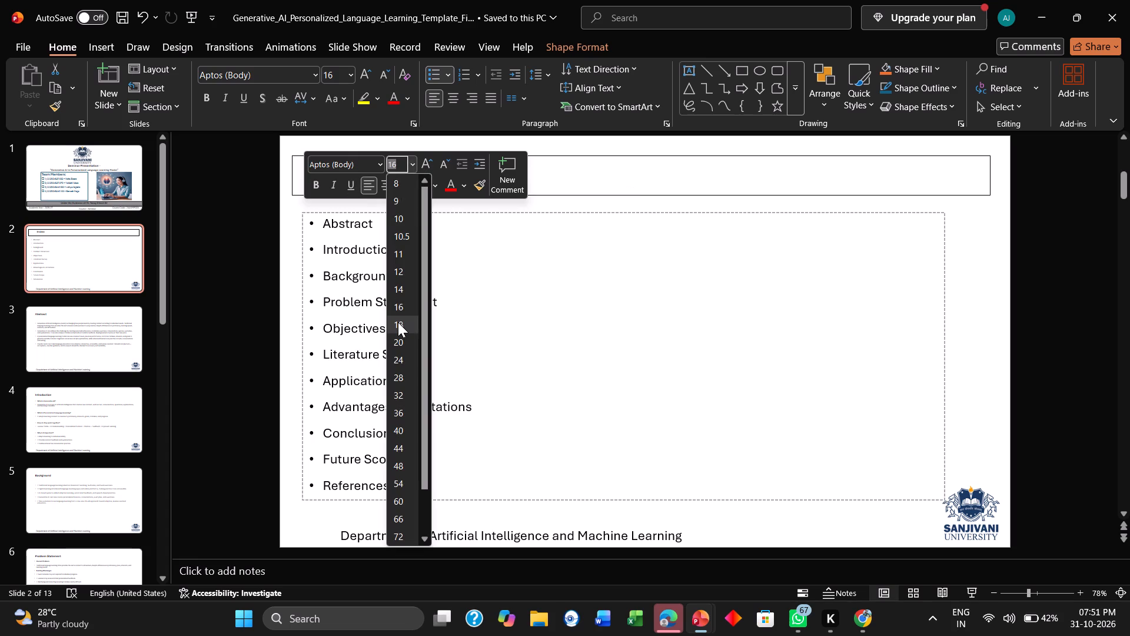
pyautogui.click(398, 322)
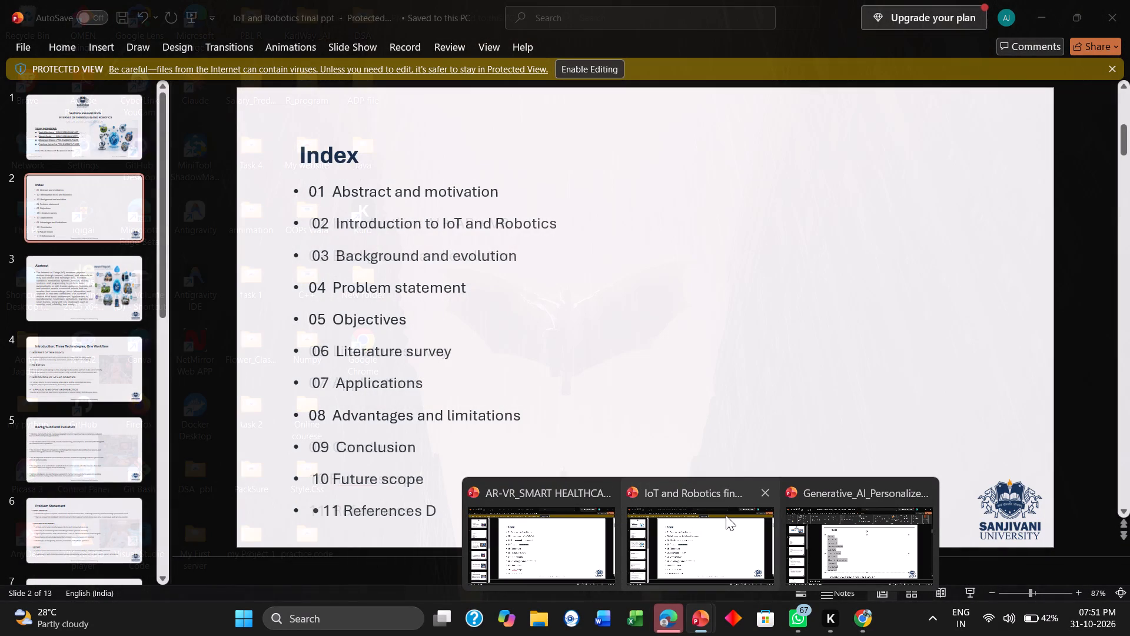
# Using the Introduction slide as reference, extend the Index list's Introduction entry to read "Introduction of Gen AI".
pyautogui.click(867, 522)
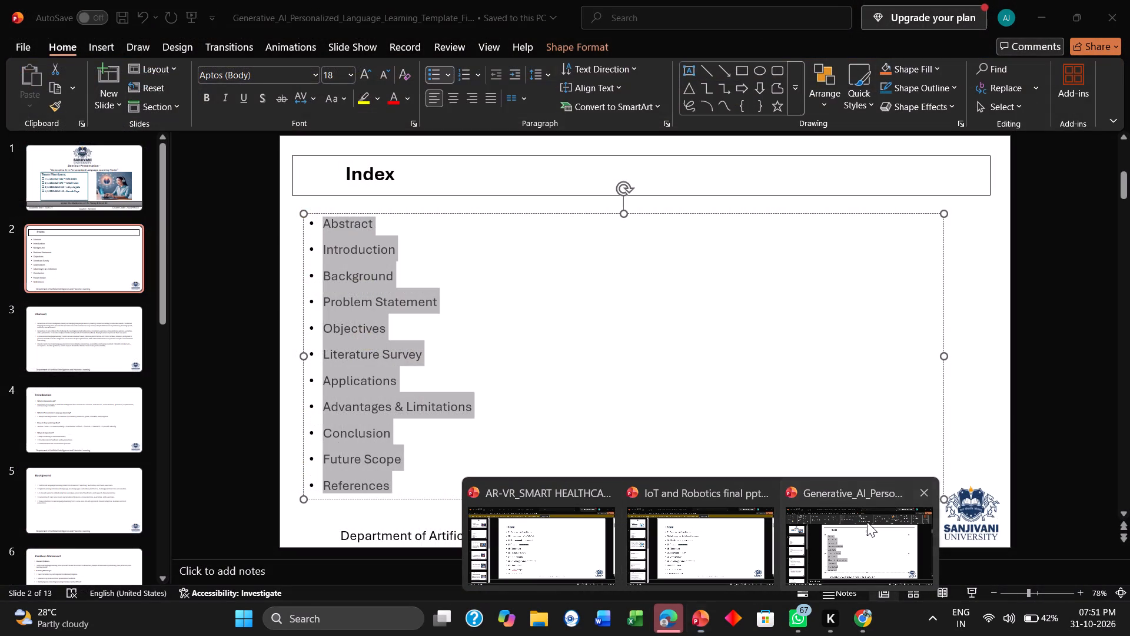
pyautogui.click(408, 236)
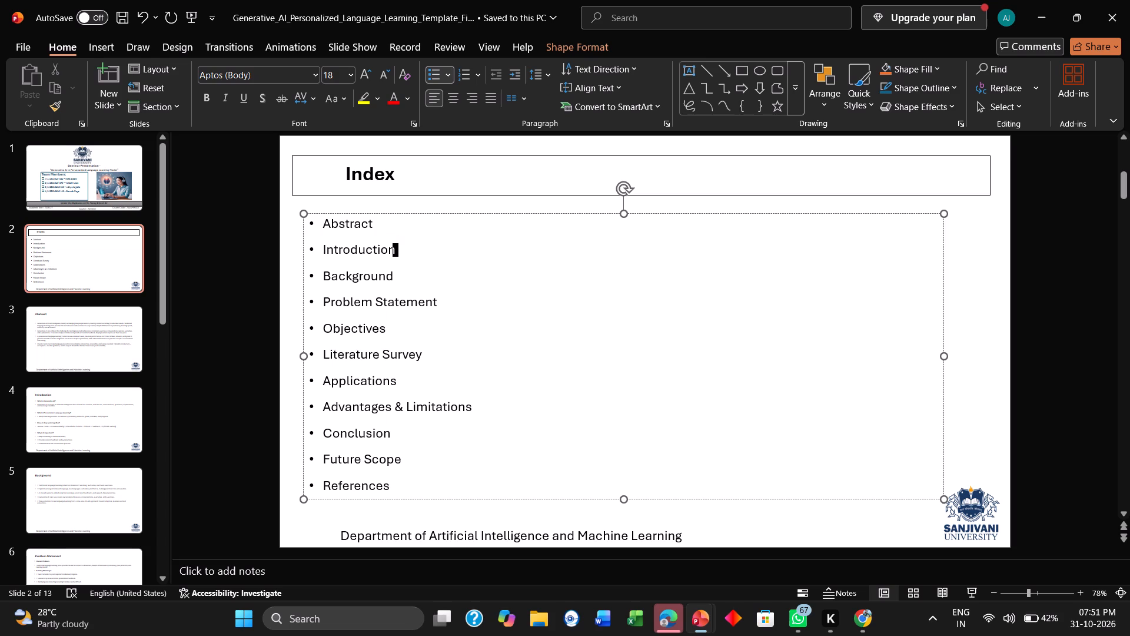
pyautogui.press('space')
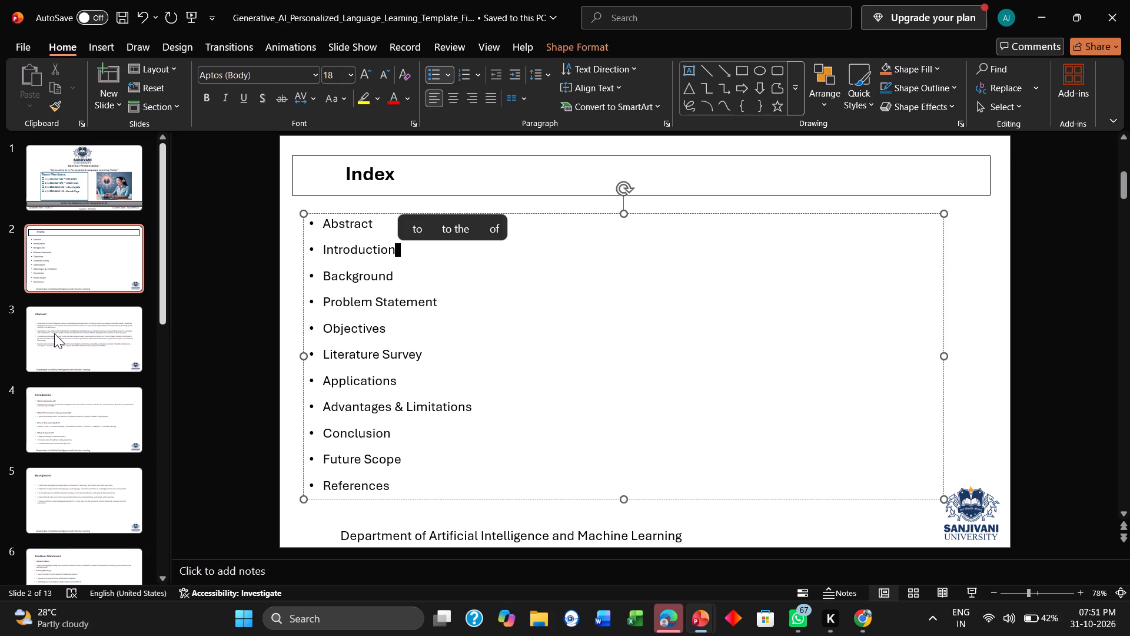
pyautogui.click(61, 339)
pyautogui.click(61, 430)
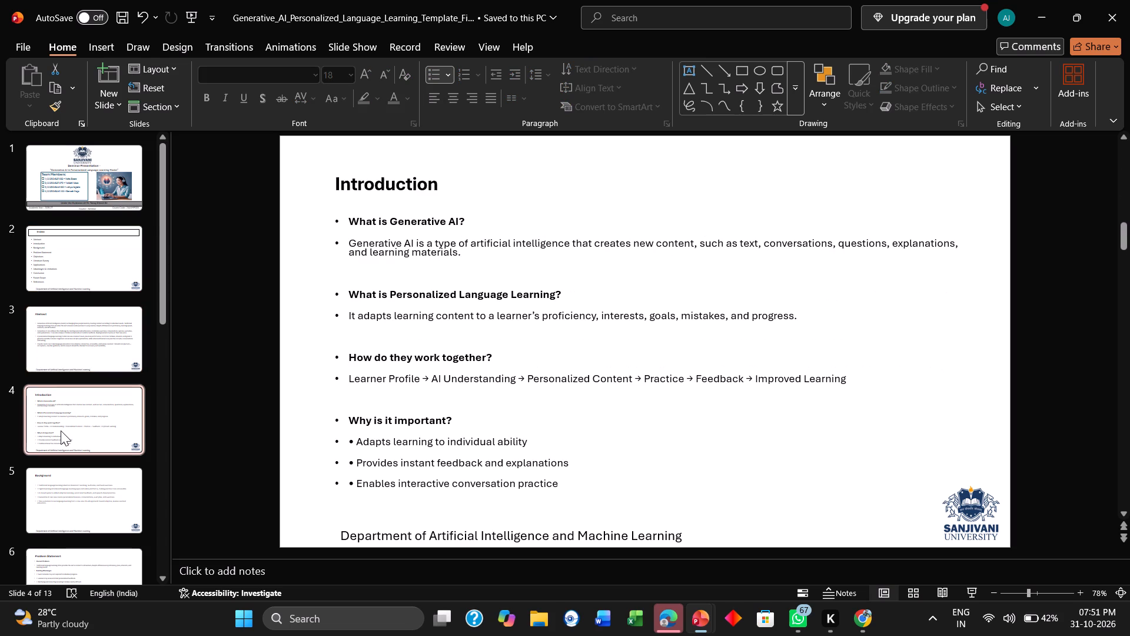
pyautogui.click(129, 237)
pyautogui.click(412, 250)
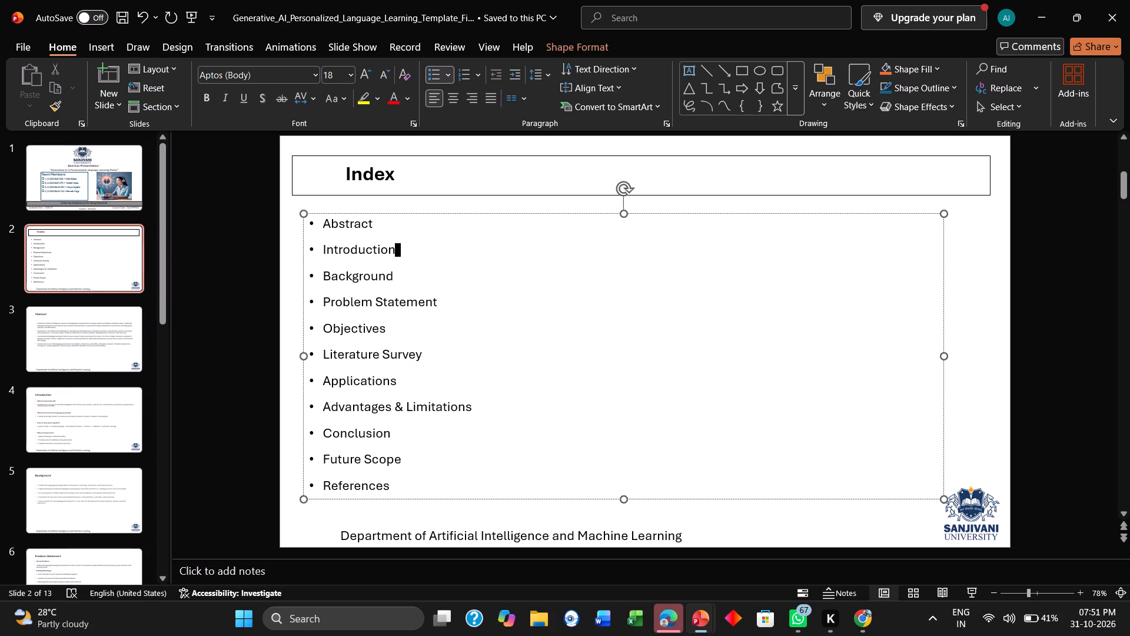
pyautogui.press('space')
pyautogui.write('p')
pyautogui.press('BackSpace')
pyautogui.press('o')
pyautogui.press('g')
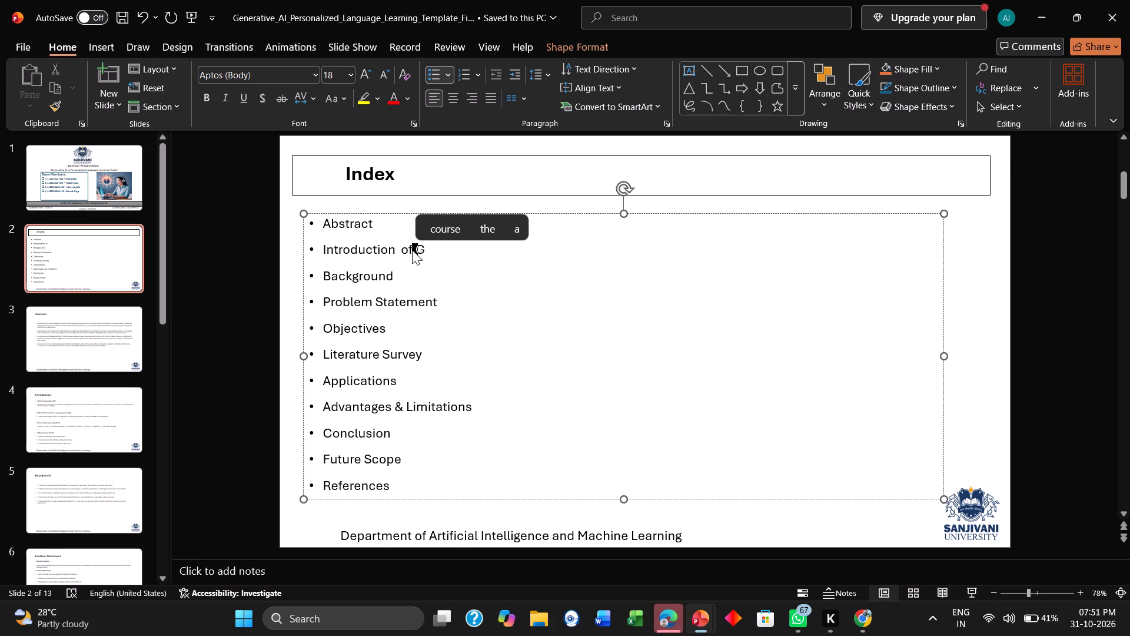
pyautogui.write('en')
pyautogui.press('space')
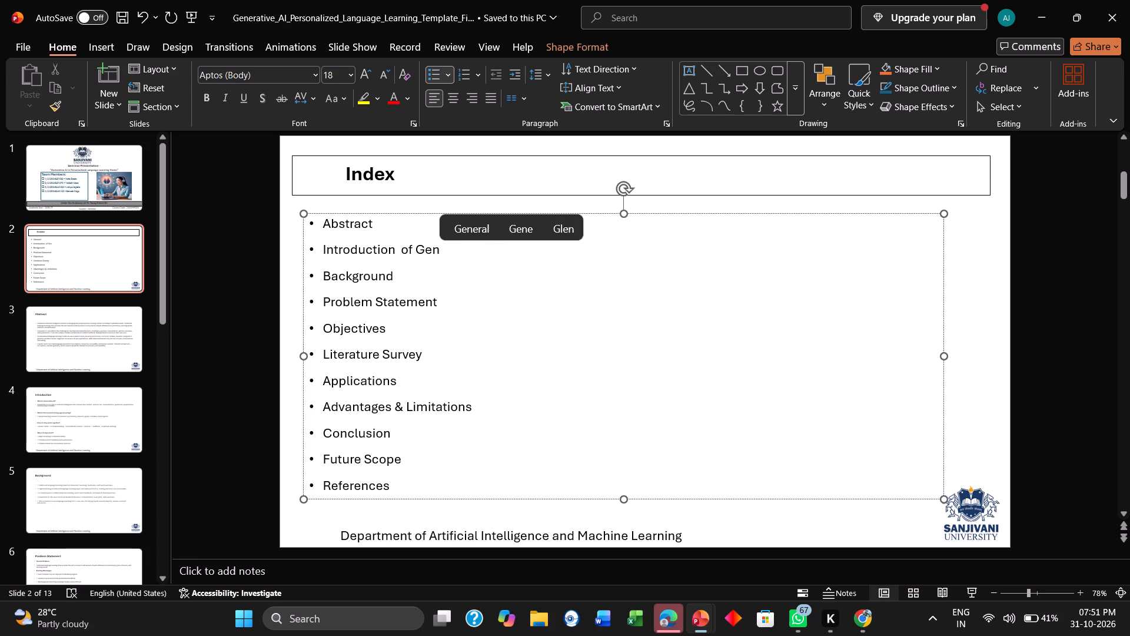
pyautogui.write('ai')
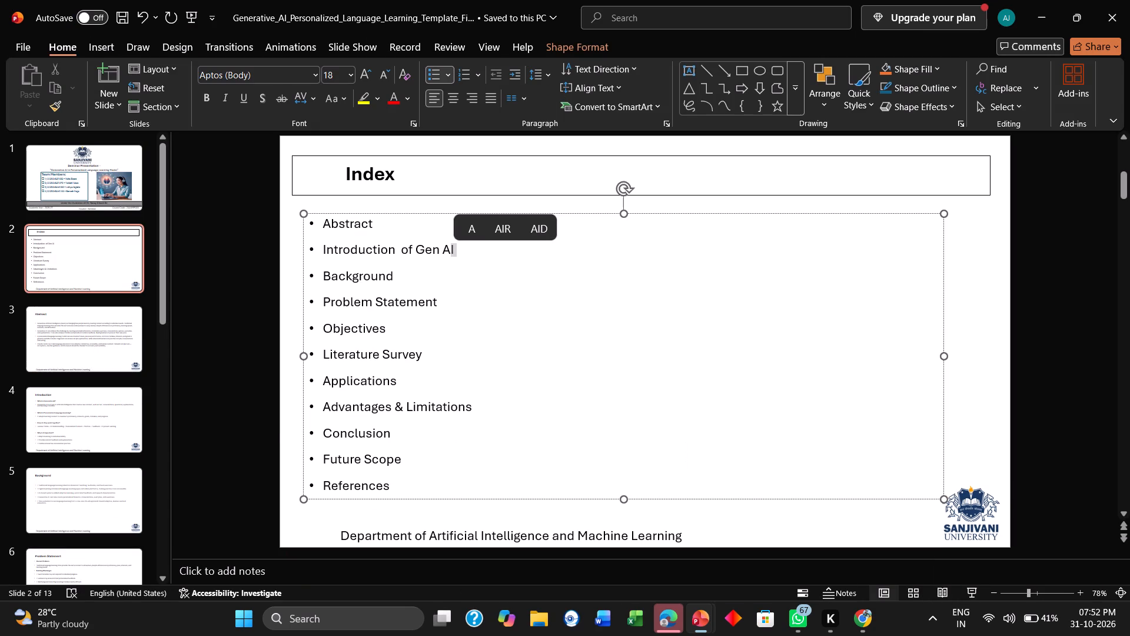
# Reapply font size 18 to all Index list entries from Abstract to References.
pyautogui.moveTo(393, 483); pyautogui.dragTo(305, 409)
pyautogui.moveTo(305, 409); pyautogui.dragTo(303, 224)
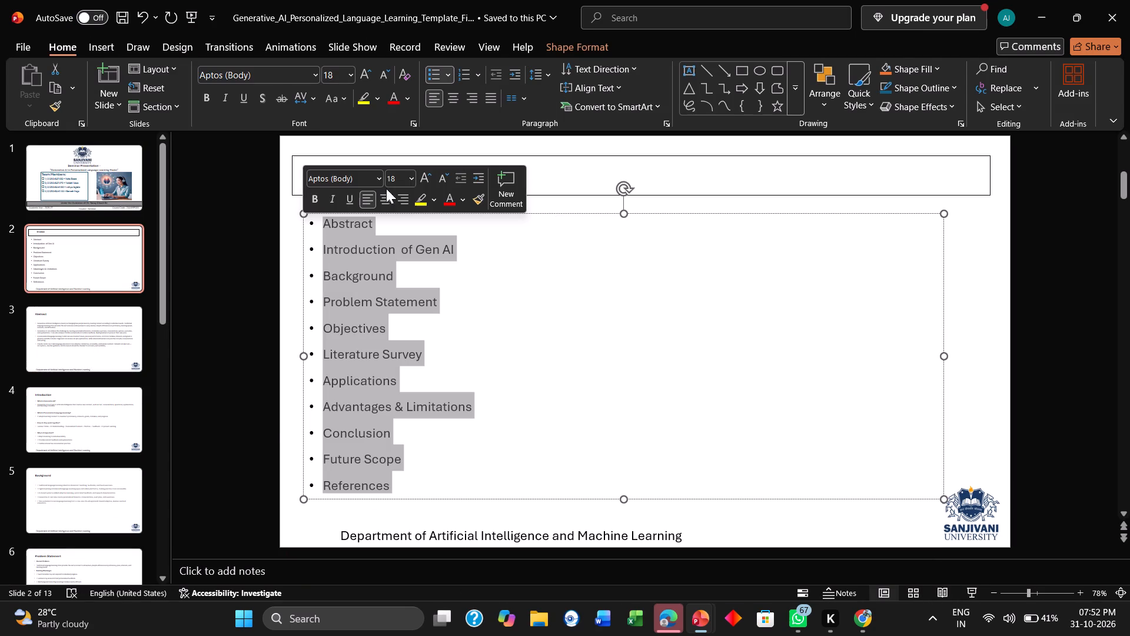
pyautogui.click(409, 173)
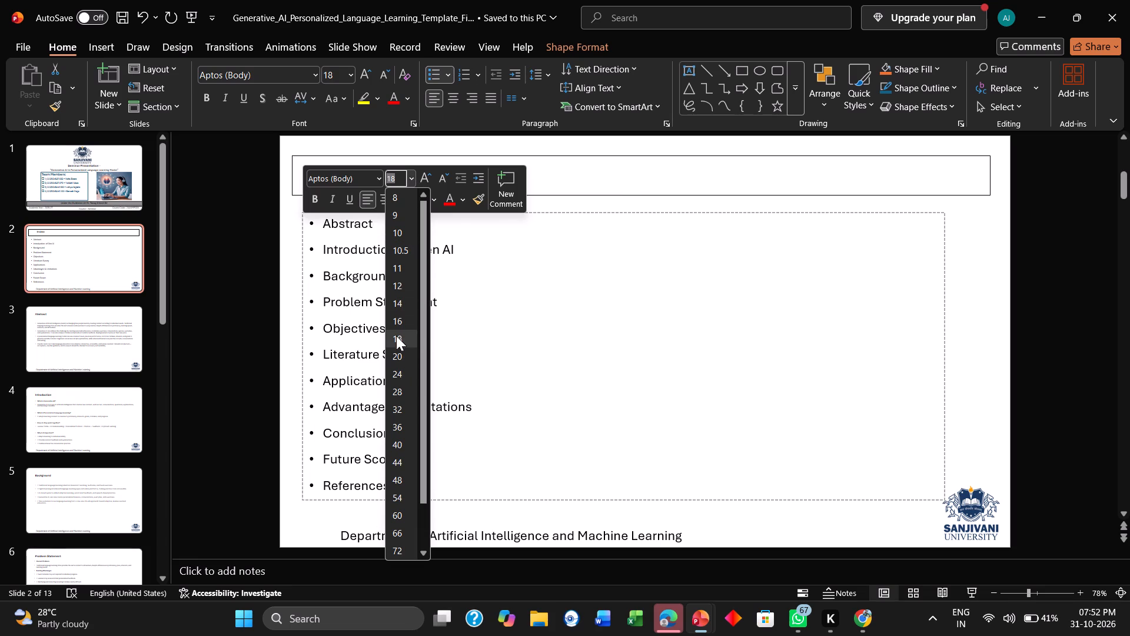
pyautogui.click(396, 336)
pyautogui.click(487, 358)
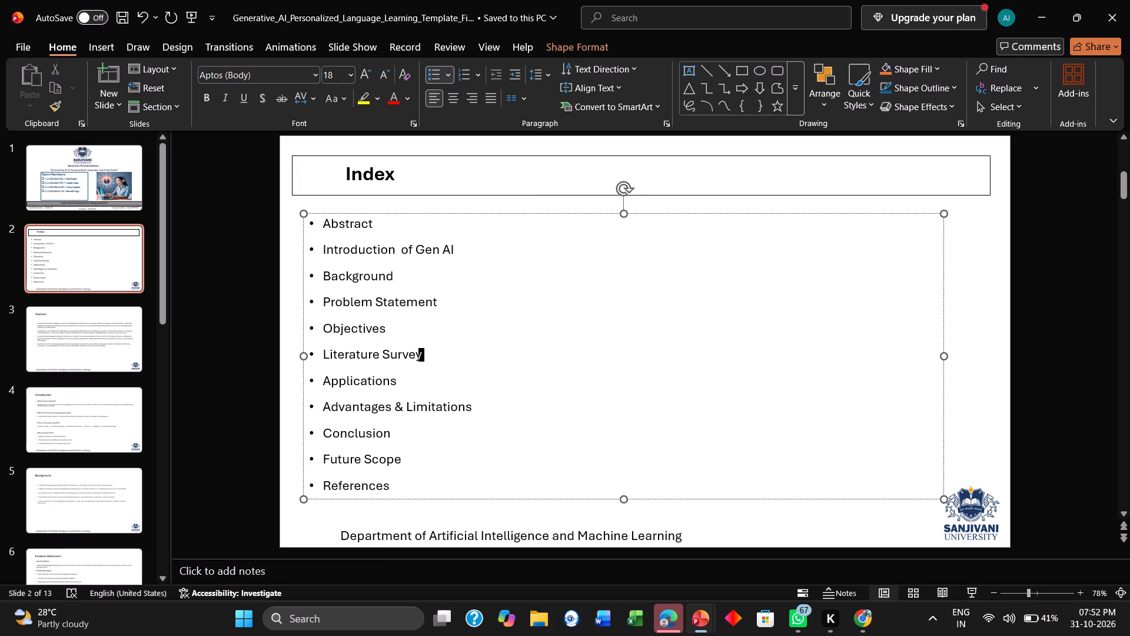
# Change the bullets of all Index list entries from Abstract to References to the arrowhead style.
pyautogui.moveTo(400, 492); pyautogui.dragTo(290, 233)
pyautogui.click(445, 74)
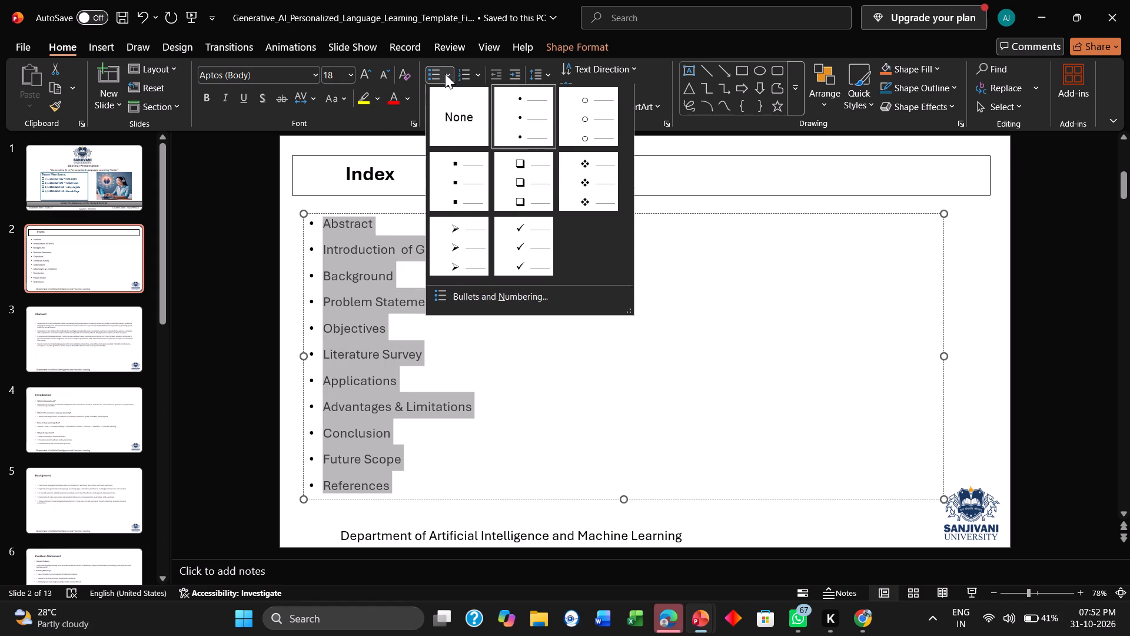
pyautogui.click(450, 253)
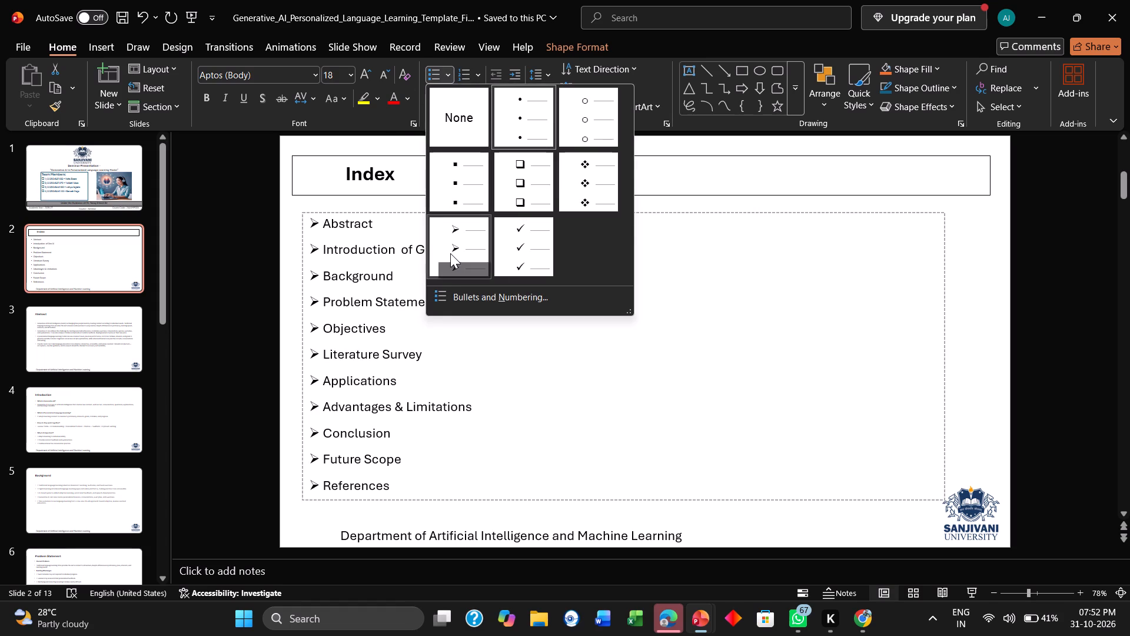
# Apply the theme shape style with white fill and dark blue outline to the Index list's text box and the Index title box.
pyautogui.click(845, 104)
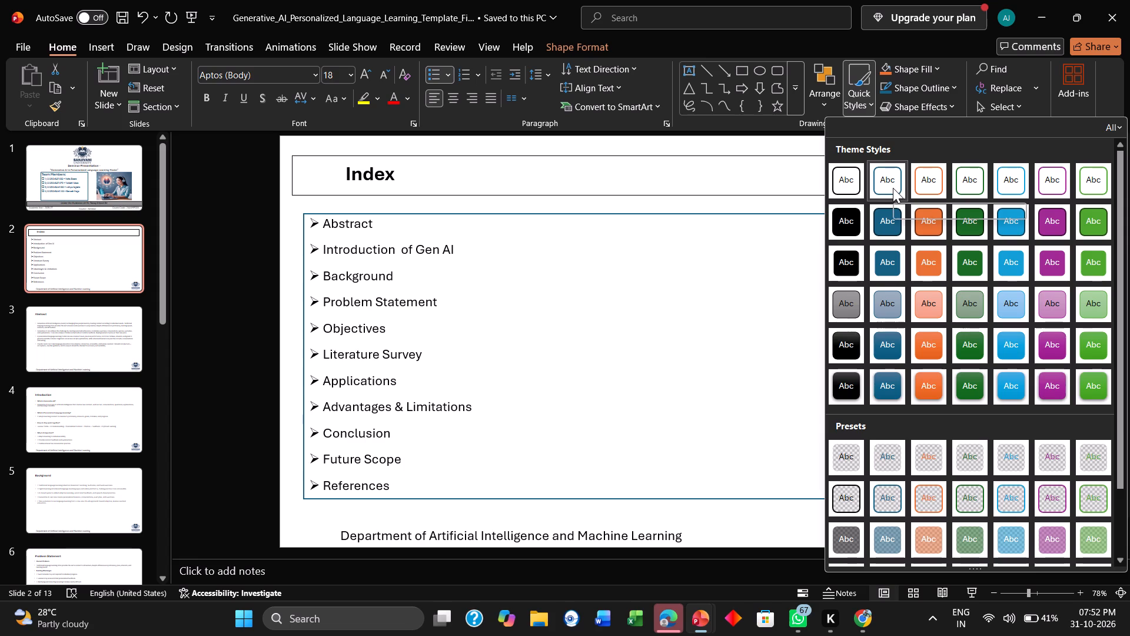
pyautogui.click(882, 188)
pyautogui.click(591, 182)
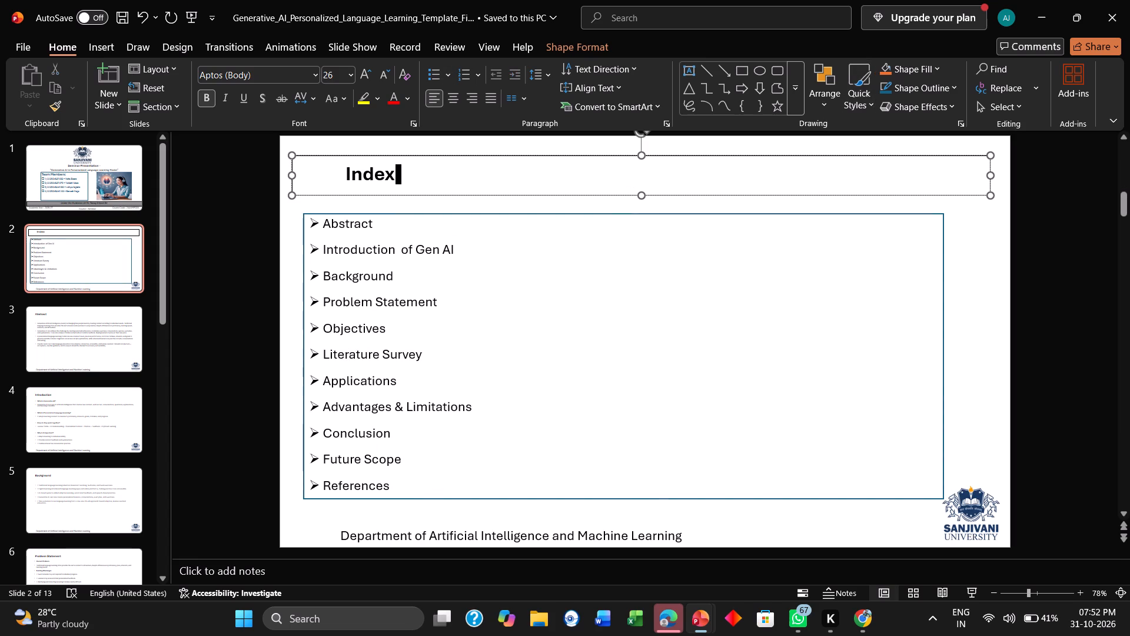
pyautogui.click(846, 101)
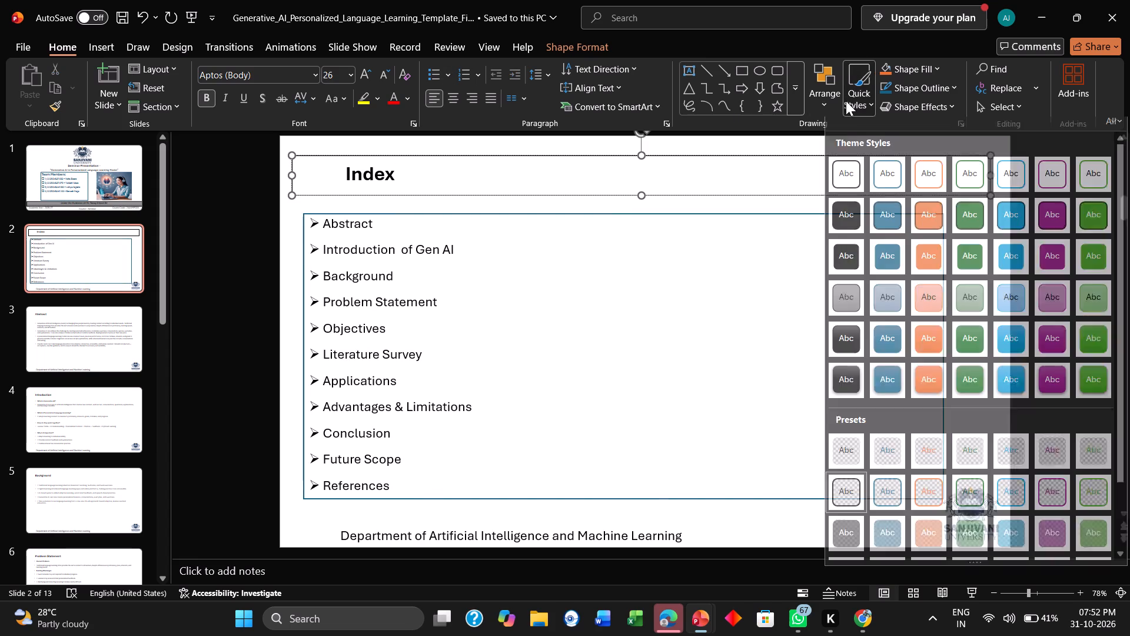
pyautogui.click(893, 194)
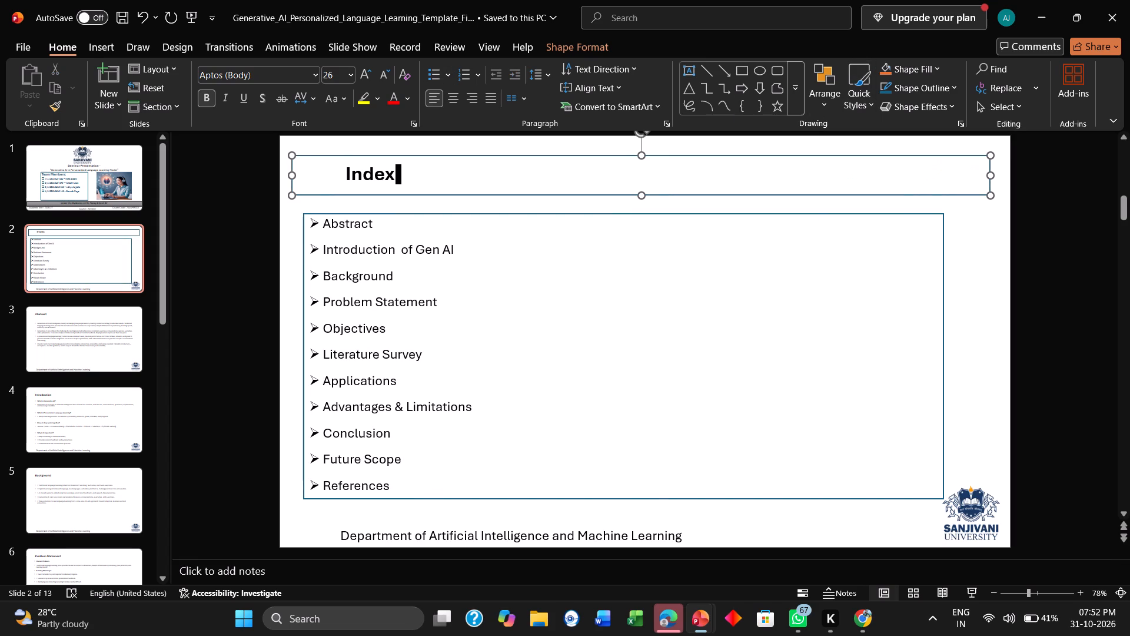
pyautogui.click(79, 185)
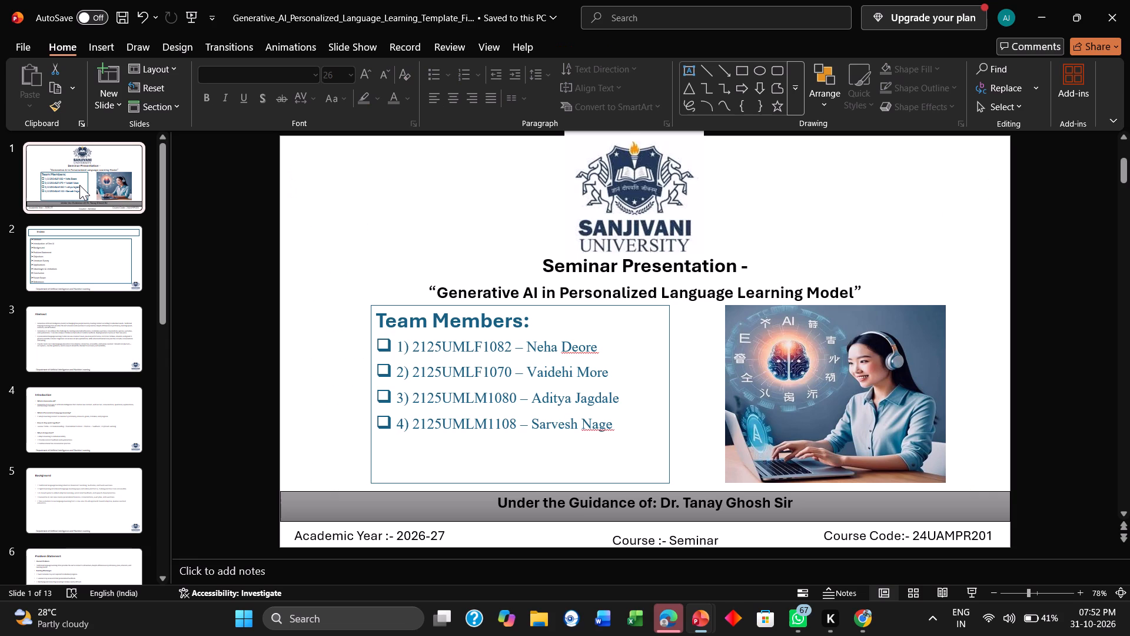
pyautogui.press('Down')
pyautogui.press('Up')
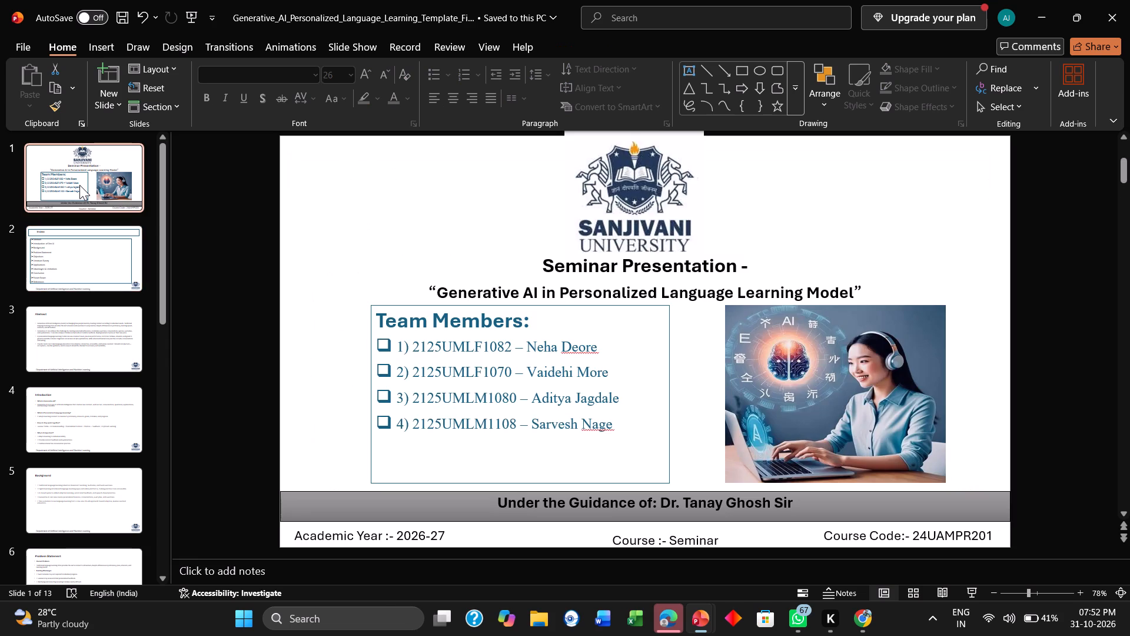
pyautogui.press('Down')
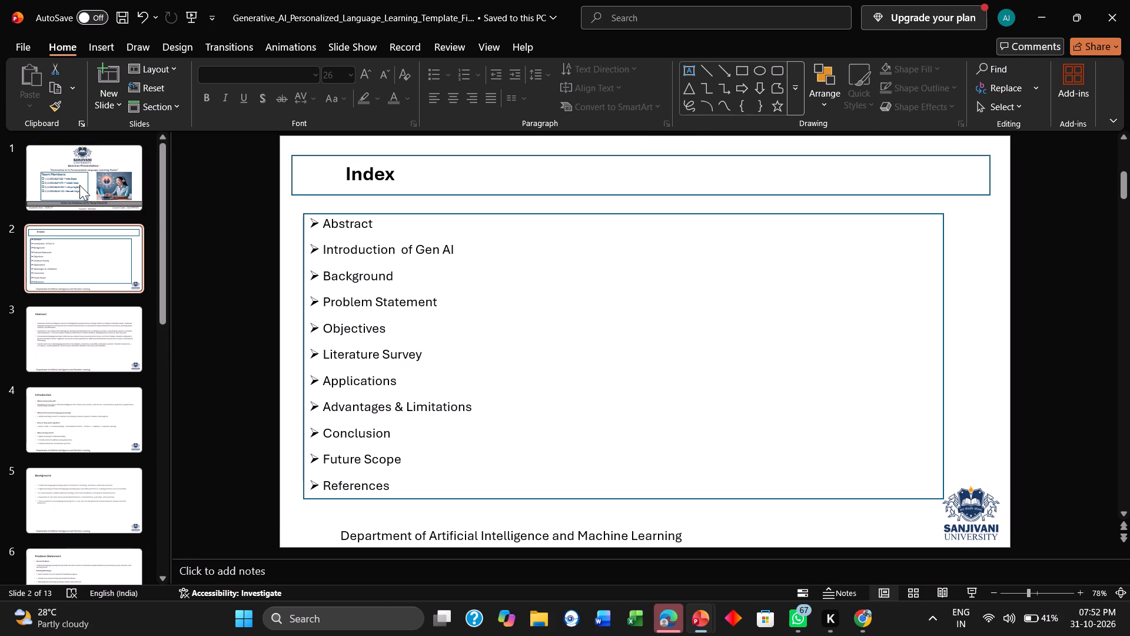